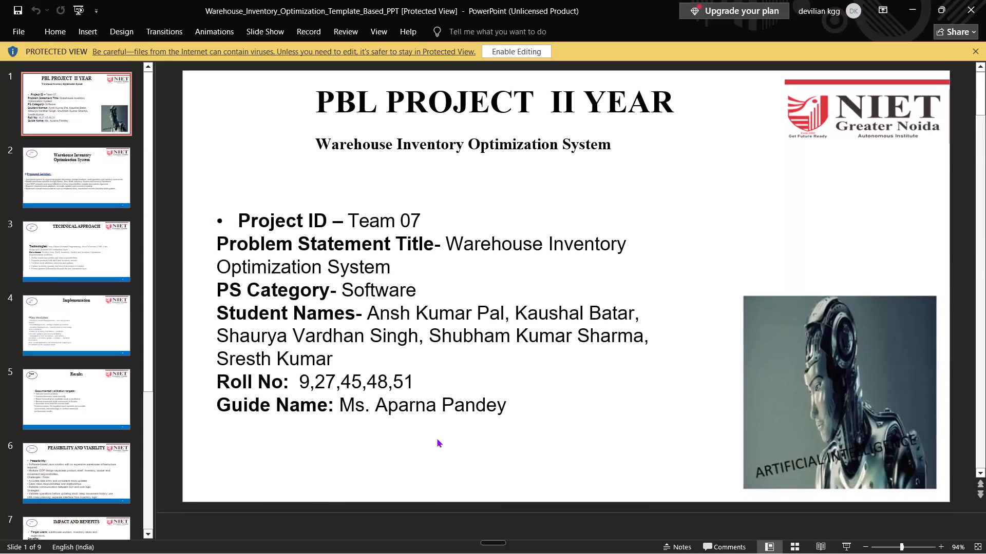
Page through the presentation from the title slide to the Implementation slide.
{"action": "key", "text": "Down"}
{"action": "key", "text": "Down"}
{"action": "key", "text": "Down"}
{"action": "key", "text": "Down"}
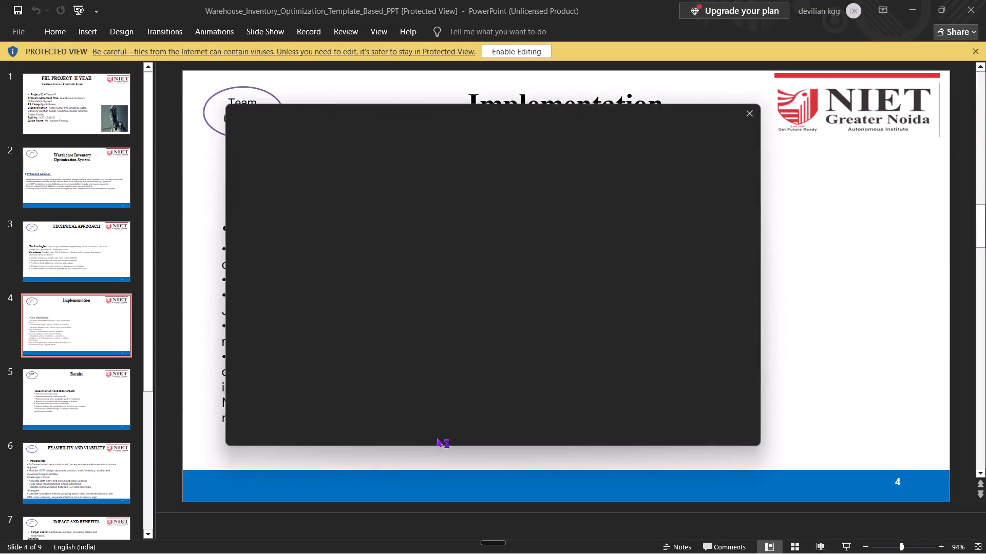
Dismiss the Microsoft 365 getting-started dialog.
{"action": "left_click", "coordinate": [752, 113]}
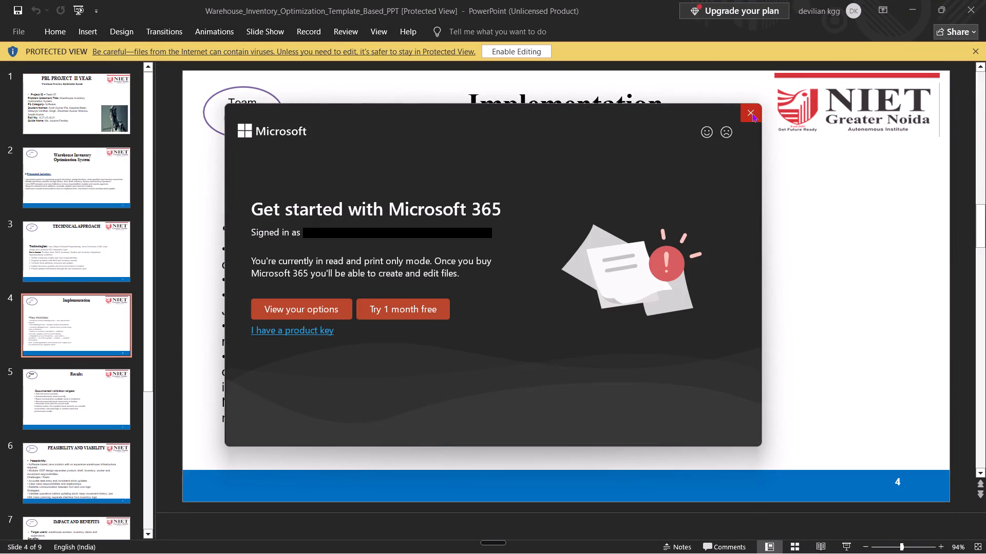
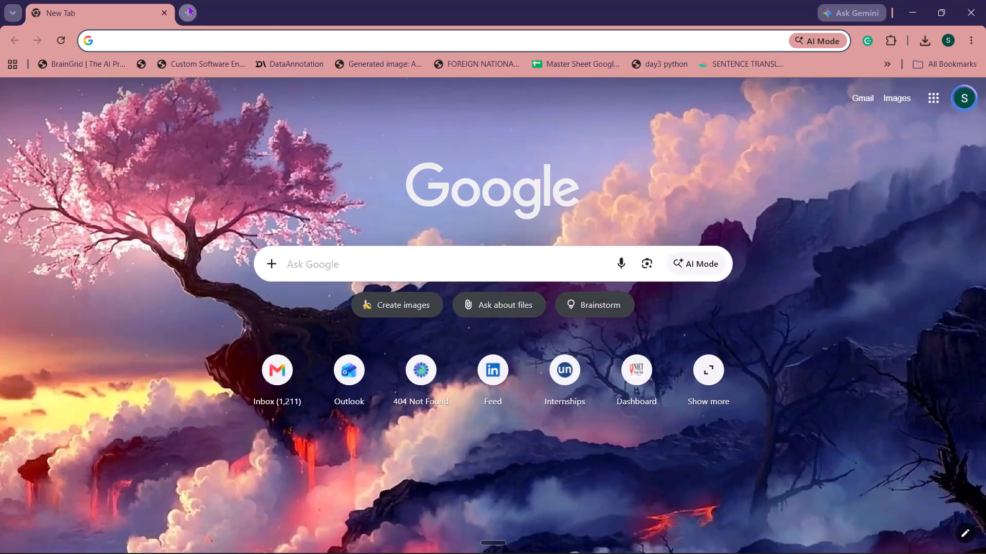
Search the web for "pdf to doc" in a new browser tab and open iLovePDF's PDF to Word converter.
{"action": "left_click", "coordinate": [188, 6]}
{"action": "left_click", "coordinate": [165, 14]}
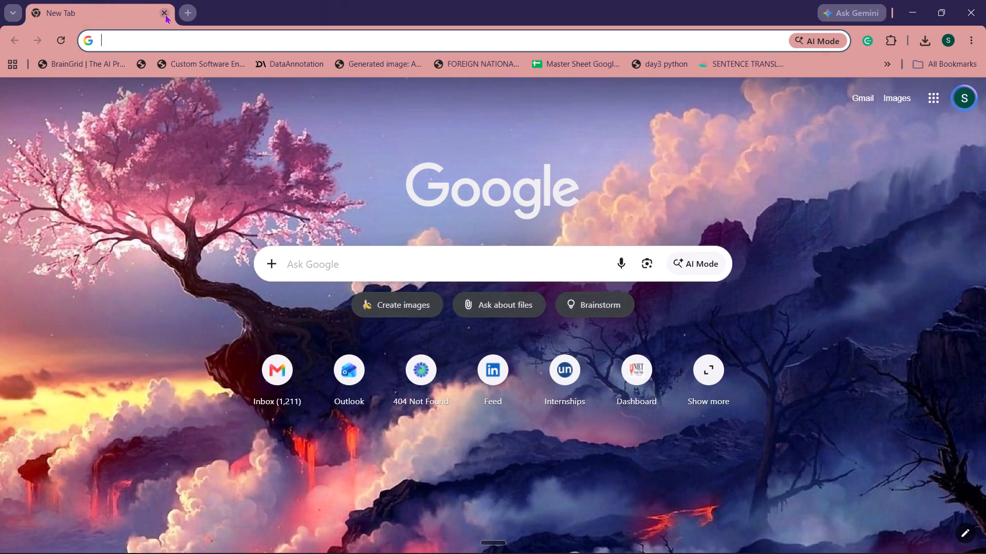
{"action": "type", "text": "pdf to dc"}
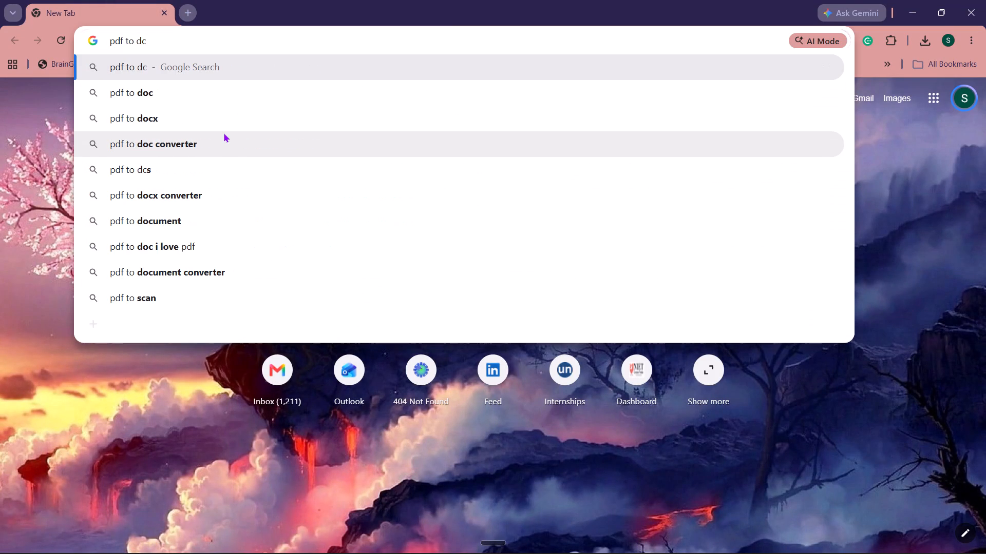
{"action": "key", "text": "BackSpace"}
{"action": "type", "text": "oc"}
{"action": "key", "text": "Return"}
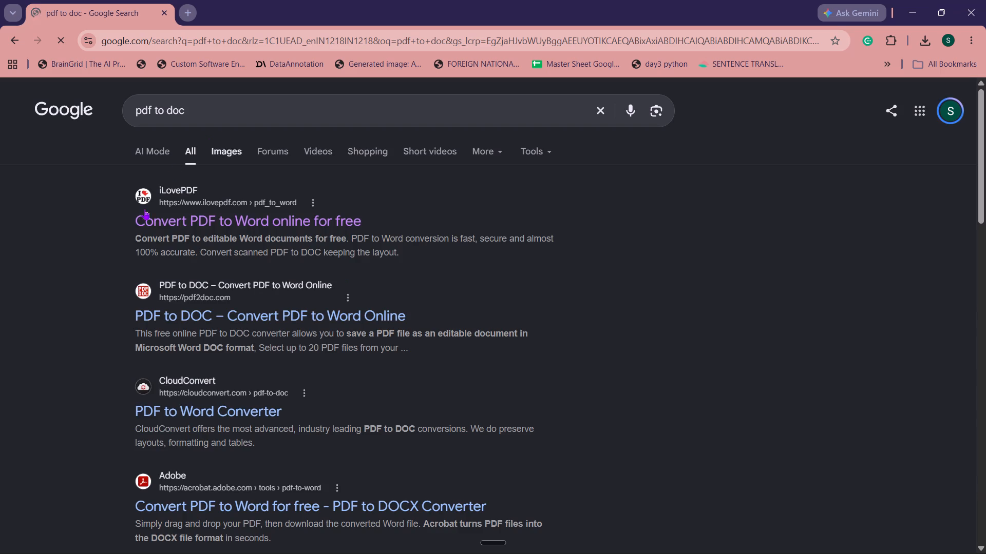
{"action": "left_click", "coordinate": [147, 218]}
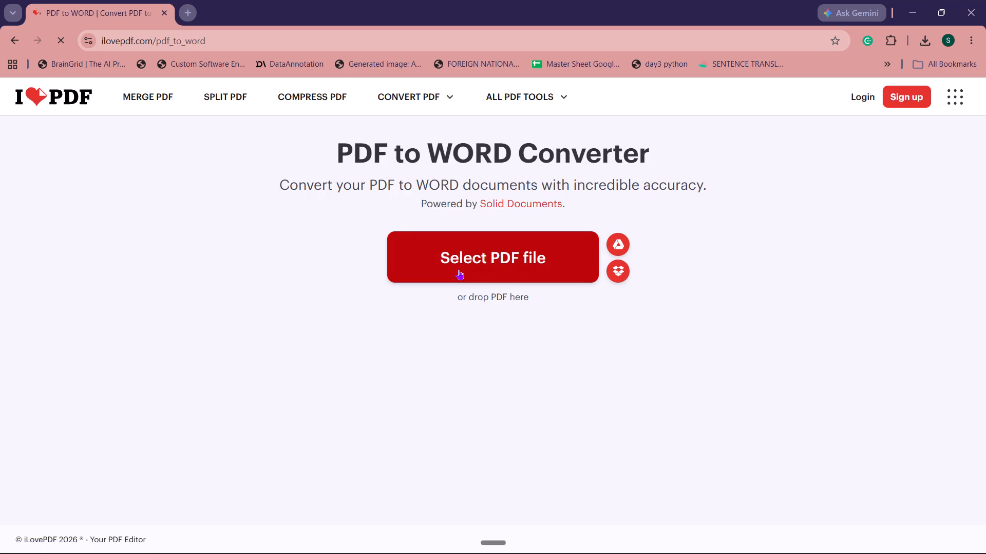
Convert the Java PBL final report PDF from the java pbl folder in aaaa pbl to Word, without OCR.
{"action": "left_click", "coordinate": [459, 269]}
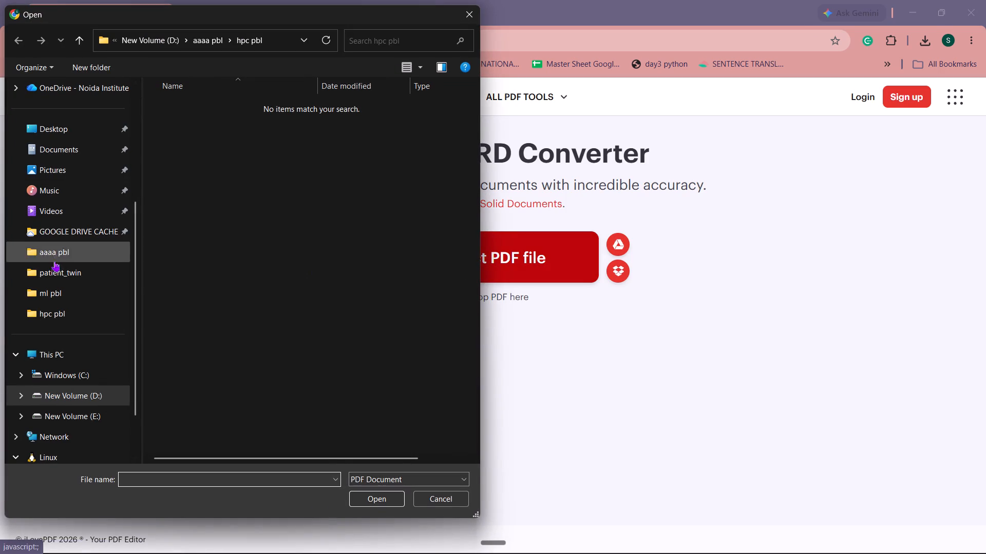
{"action": "double_click", "coordinate": [67, 251]}
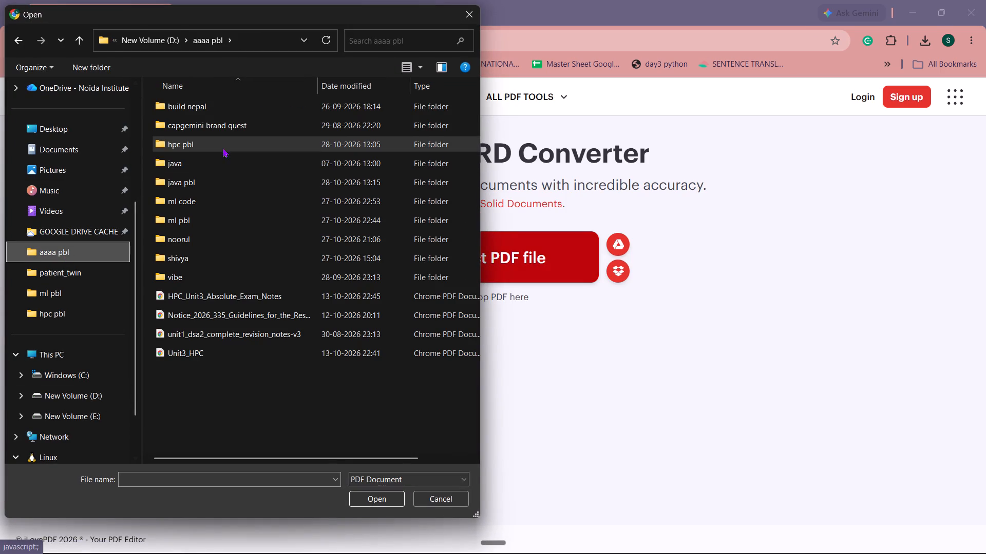
{"action": "double_click", "coordinate": [219, 184]}
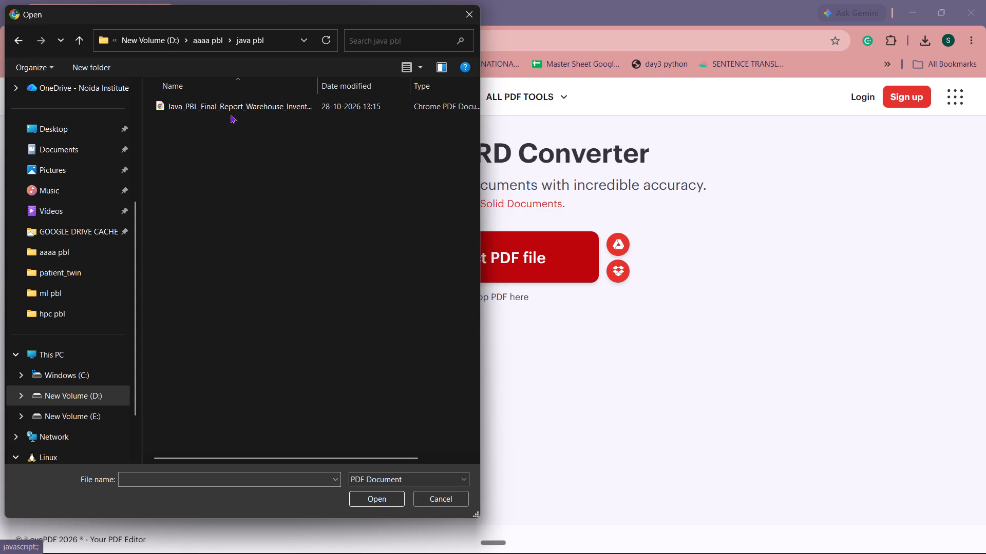
{"action": "double_click", "coordinate": [238, 108]}
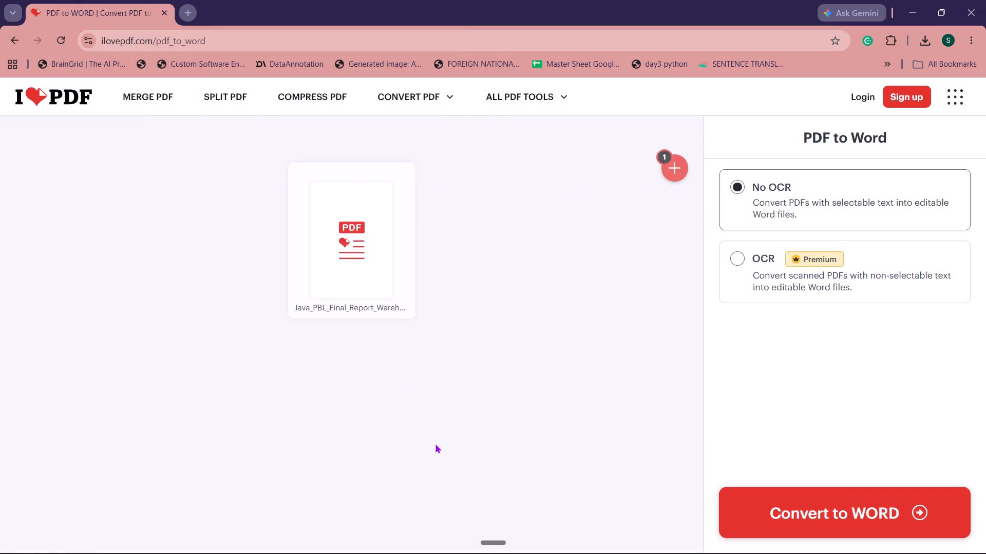
{"action": "left_click", "coordinate": [788, 510]}
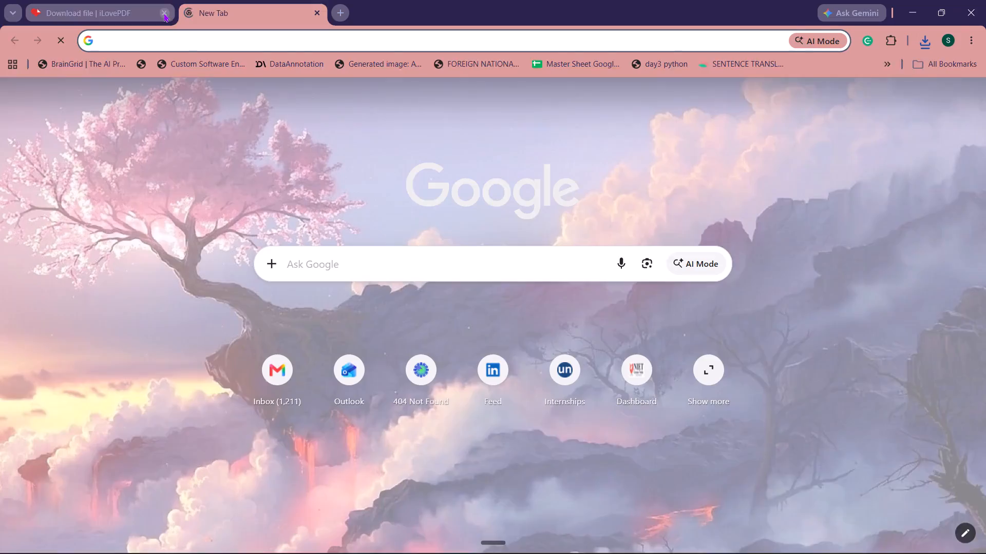
{"action": "left_click", "coordinate": [164, 13]}
{"action": "type", "text": "ge"}
{"action": "key", "text": "BackSpace"}
{"action": "key", "text": "BackSpace"}
{"action": "key", "text": "BackSpace"}
{"action": "key", "text": "BackSpace"}
{"action": "key", "text": "BackSpace"}
{"action": "key", "text": "BackSpace"}
{"action": "key", "text": "BackSpace"}
{"action": "key", "text": "BackSpace"}
{"action": "key", "text": "BackSpace"}
{"action": "key", "text": "BackSpace"}
{"action": "key", "text": "BackSpace"}
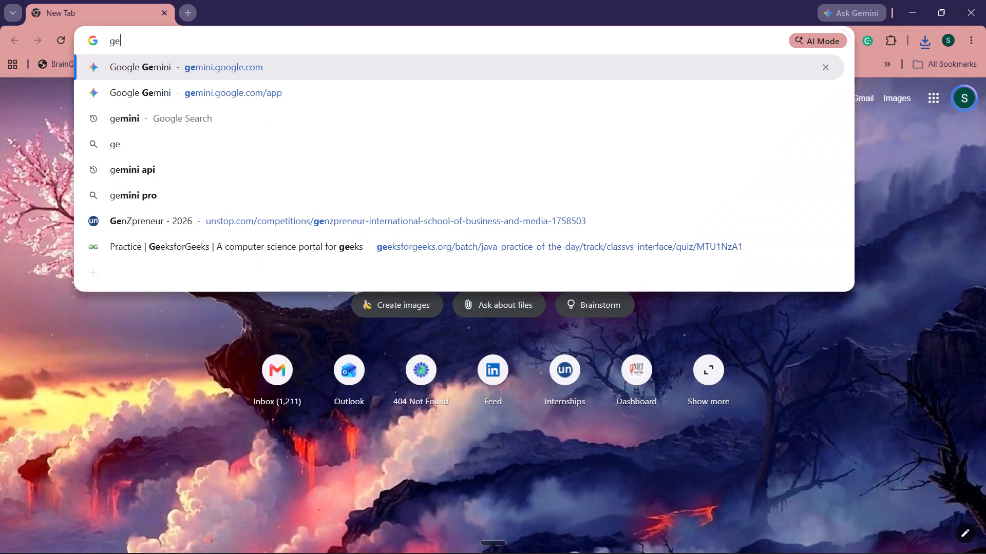
{"action": "type", "text": "word"}
{"action": "key", "text": "Return"}
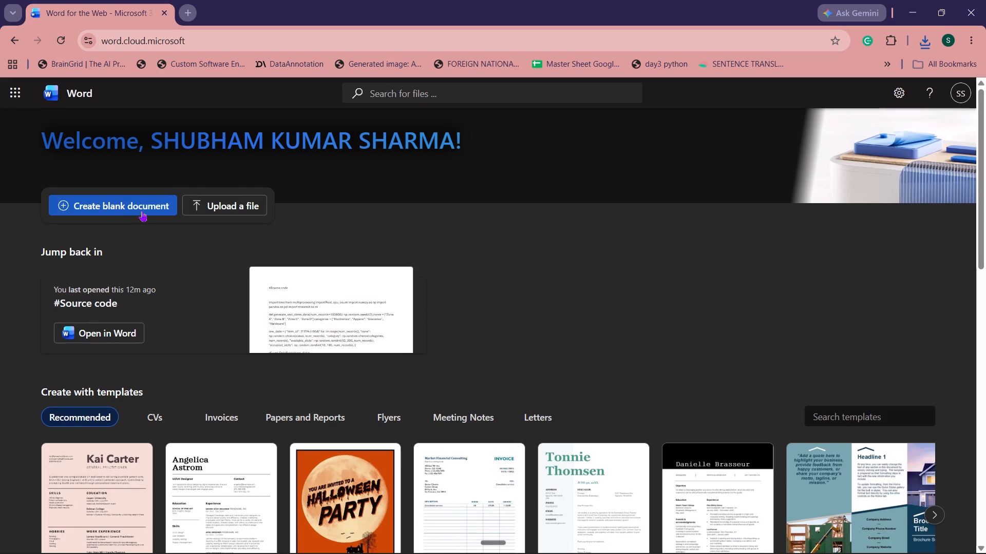
Upload the converted Java PBL final report from the java pbl folder and open it for editing.
{"action": "left_click", "coordinate": [195, 198]}
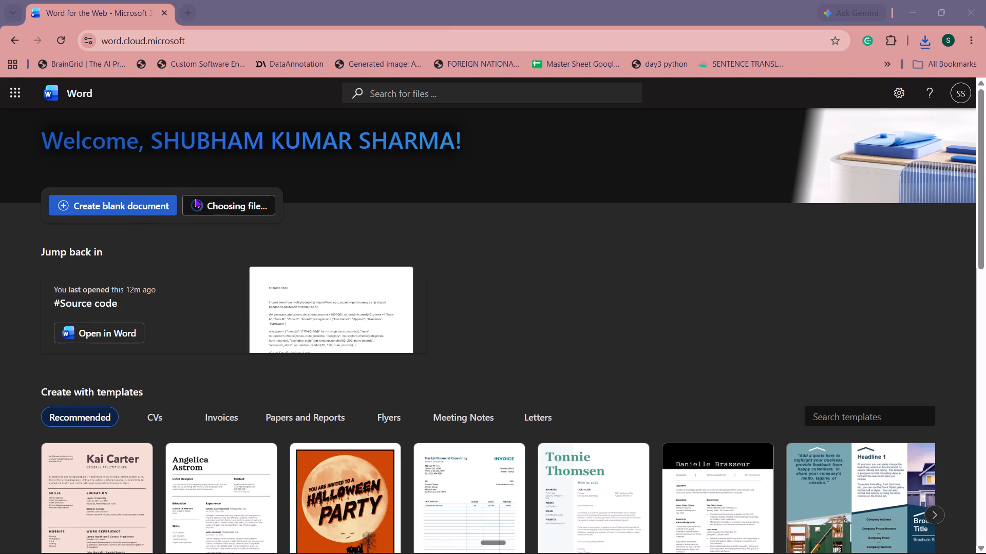
{"action": "double_click", "coordinate": [261, 104]}
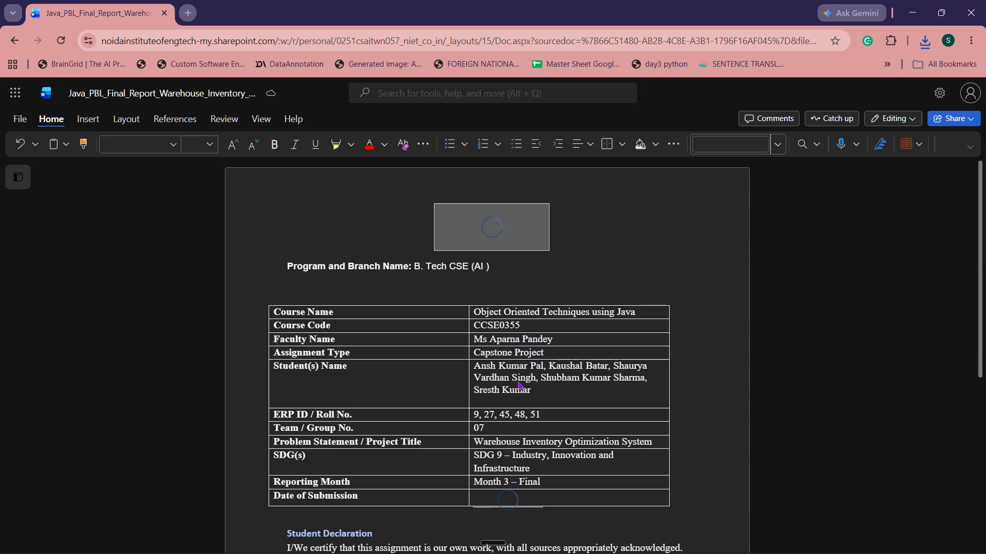
Inspect the Date of Submission cell in the cover-page table and place the cursor in it.
{"action": "scroll", "coordinate": [561, 462], "scroll_direction": "down", "scroll_amount": 1}
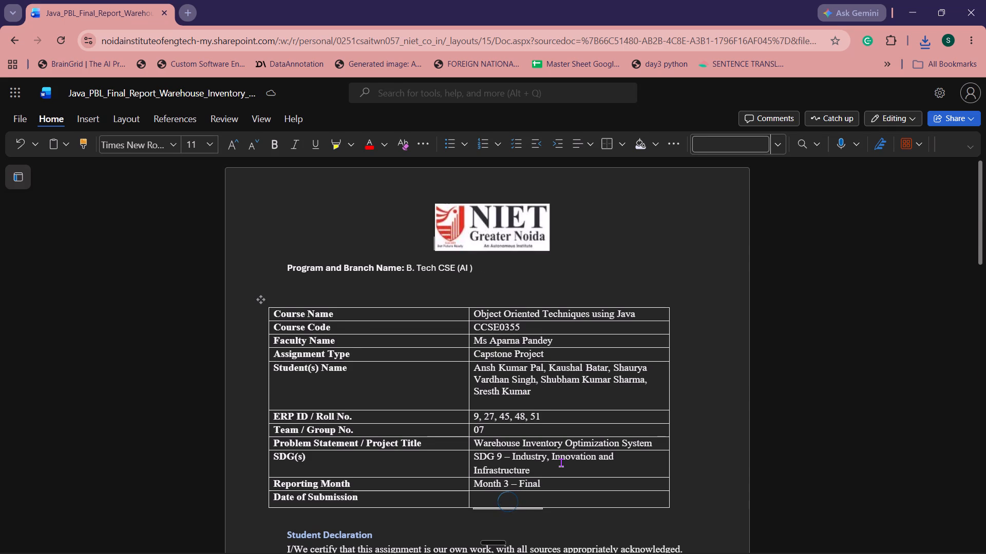
{"action": "scroll", "coordinate": [561, 462], "scroll_direction": "down", "scroll_amount": 2}
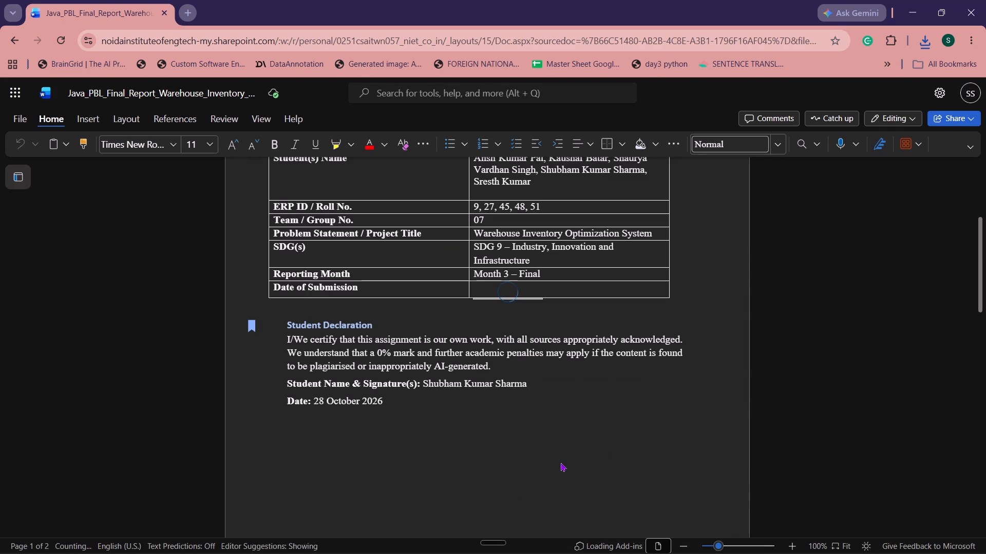
{"action": "double_click", "coordinate": [489, 295]}
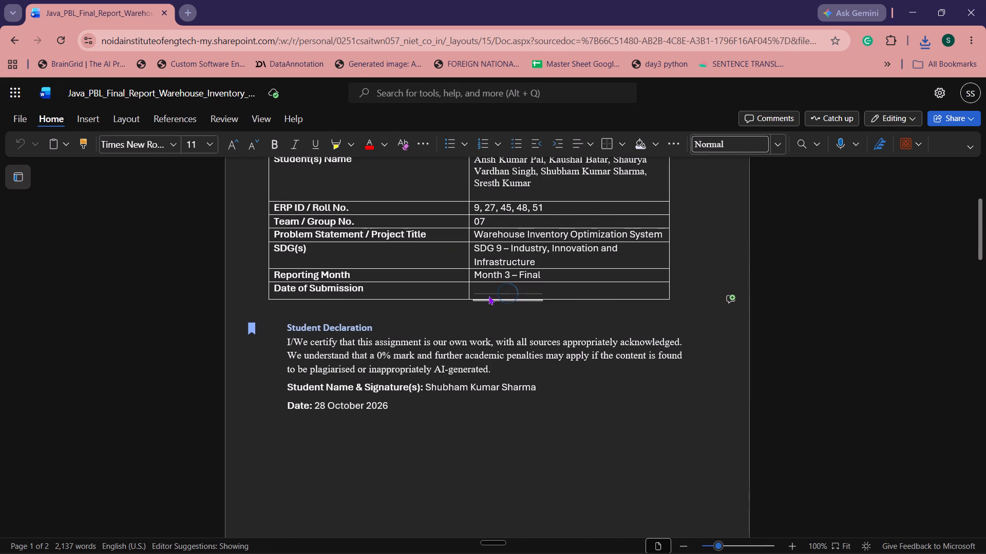
{"action": "left_click", "coordinate": [491, 290]}
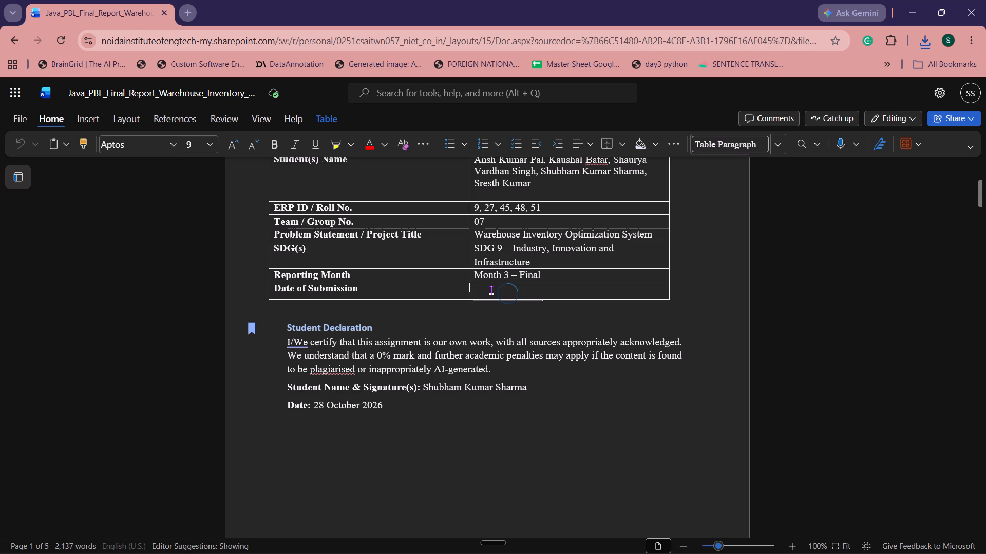
Read through the report from the student details table to the source code appendix at the end.
{"action": "scroll", "coordinate": [547, 419], "scroll_direction": "down", "scroll_amount": 6}
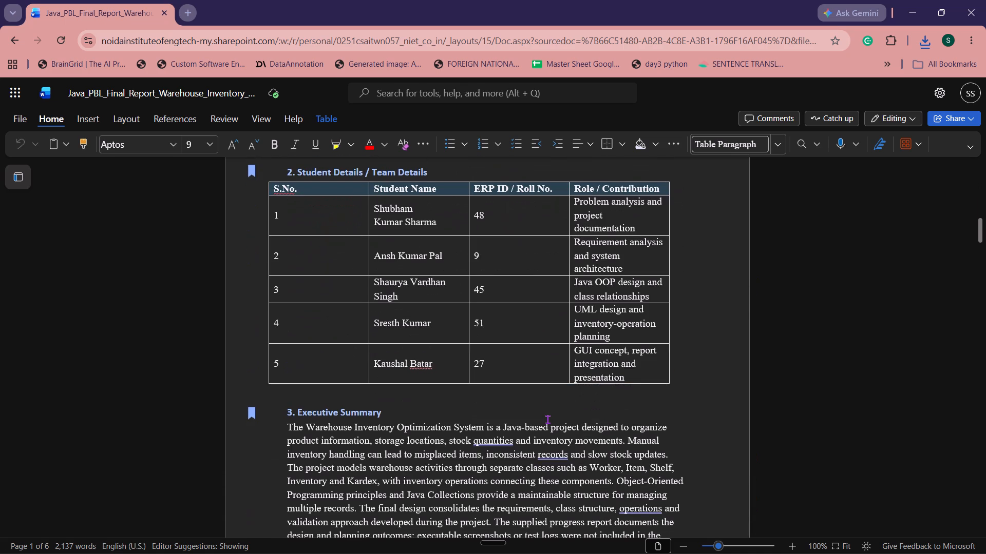
{"action": "scroll", "coordinate": [547, 419], "scroll_direction": "down", "scroll_amount": 6}
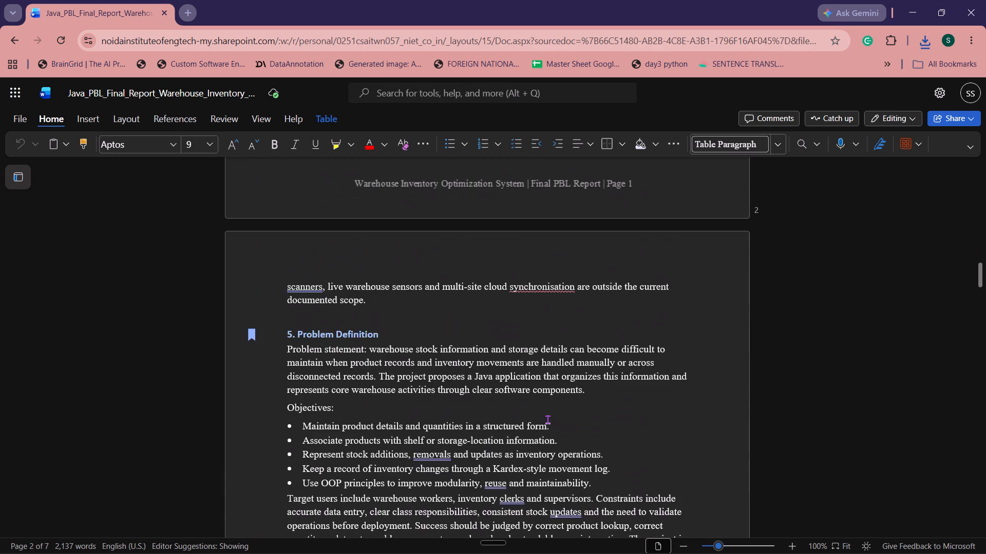
{"action": "scroll", "coordinate": [547, 419], "scroll_direction": "down", "scroll_amount": 10}
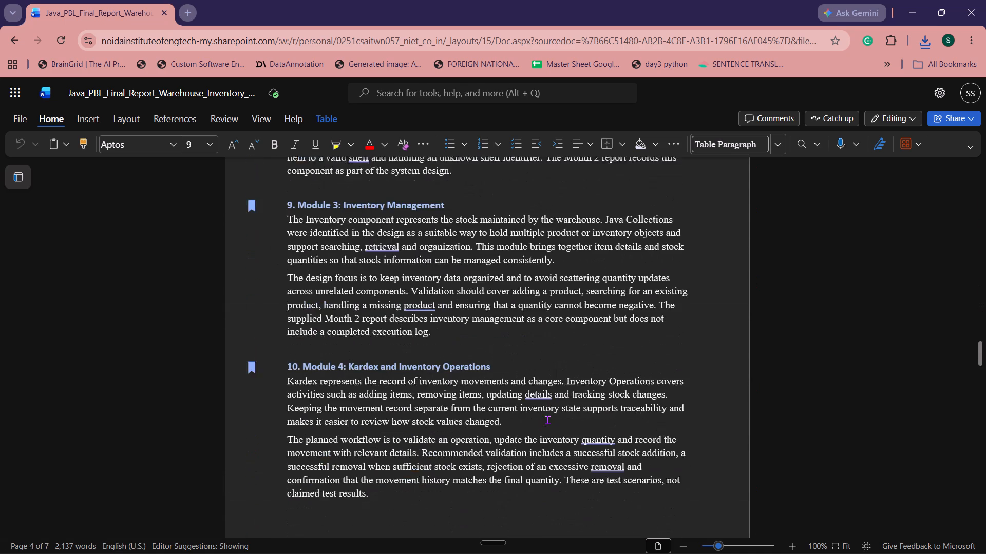
{"action": "scroll", "coordinate": [547, 419], "scroll_direction": "down", "scroll_amount": 9}
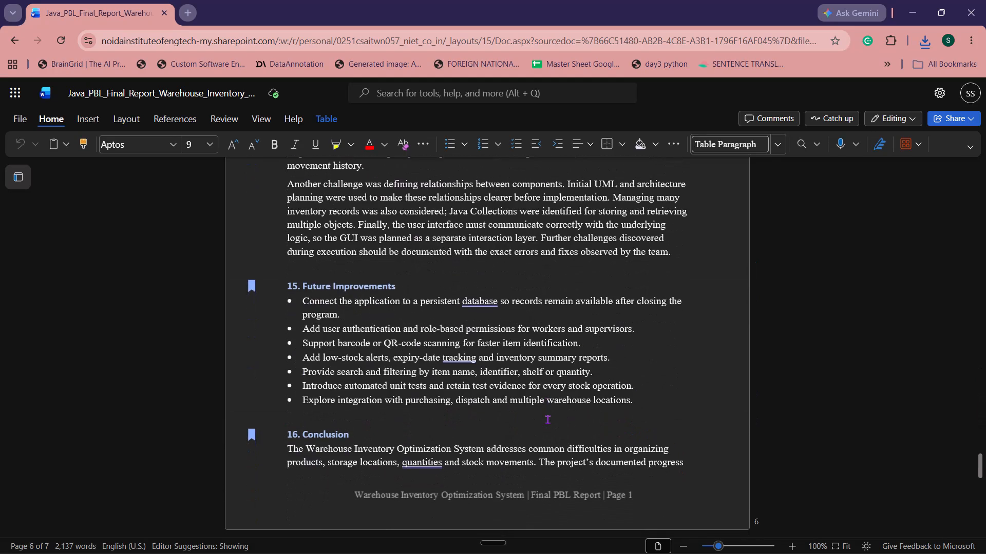
{"action": "scroll", "coordinate": [547, 419], "scroll_direction": "down", "scroll_amount": 2}
{"action": "scroll", "coordinate": [547, 419], "scroll_direction": "up", "scroll_amount": 2}
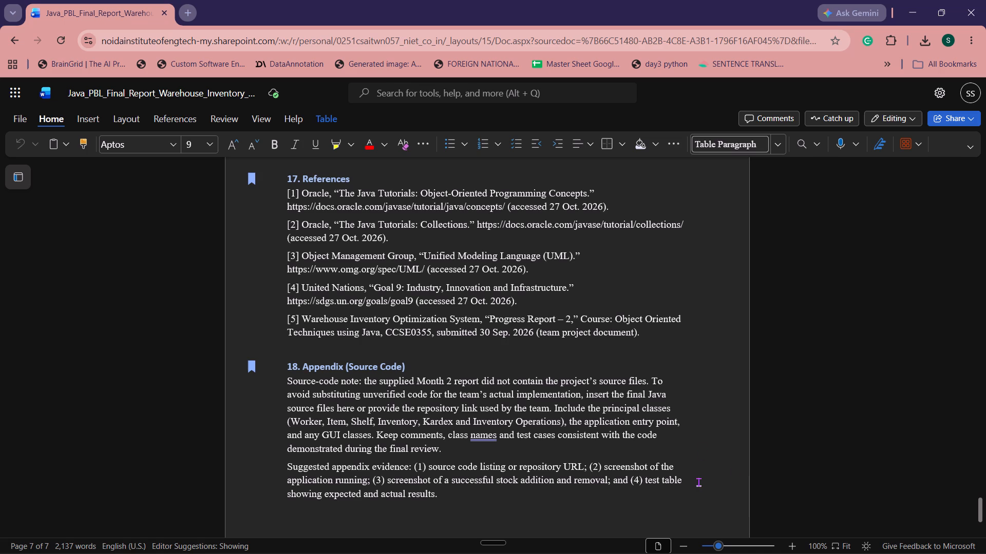
{"action": "scroll", "coordinate": [500, 485], "scroll_direction": "down", "scroll_amount": 3}
{"action": "scroll", "coordinate": [500, 485], "scroll_direction": "up", "scroll_amount": 2}
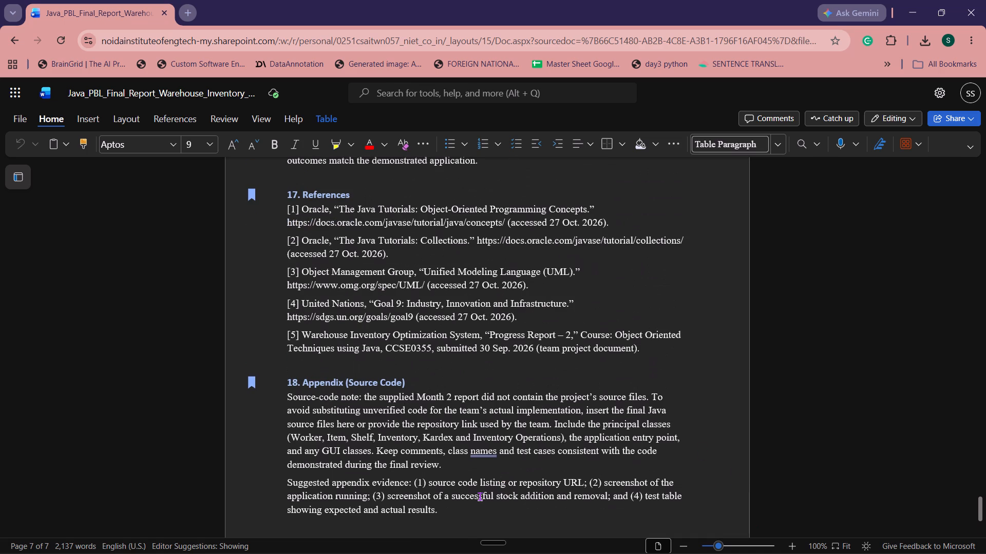
Delete the source-code note and suggested evidence paragraphs under the "18. Appendix (Source Code)" heading.
{"action": "right_click", "coordinate": [457, 511]}
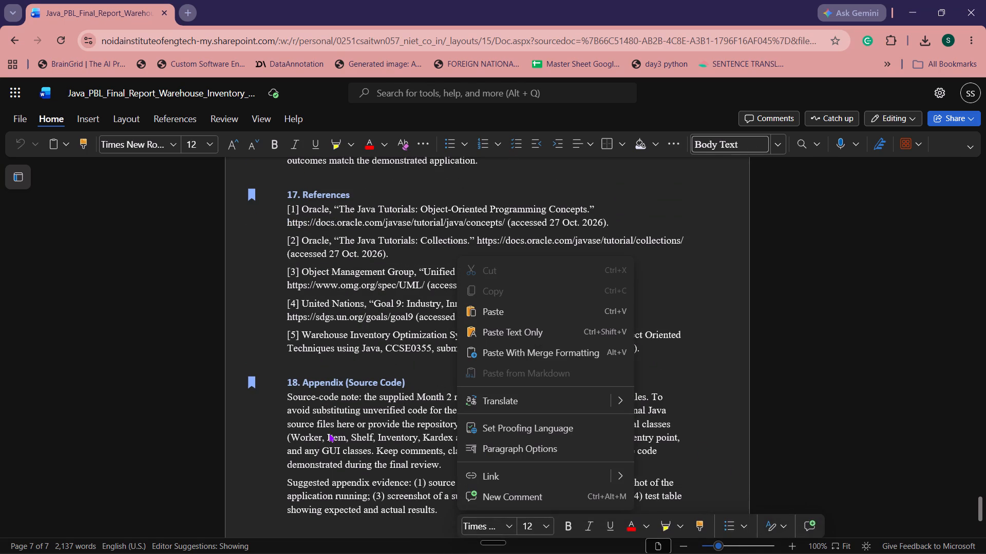
{"action": "left_click", "coordinate": [329, 433]}
{"action": "left_click_drag", "start_coordinate": [456, 519], "coordinate": [313, 412]}
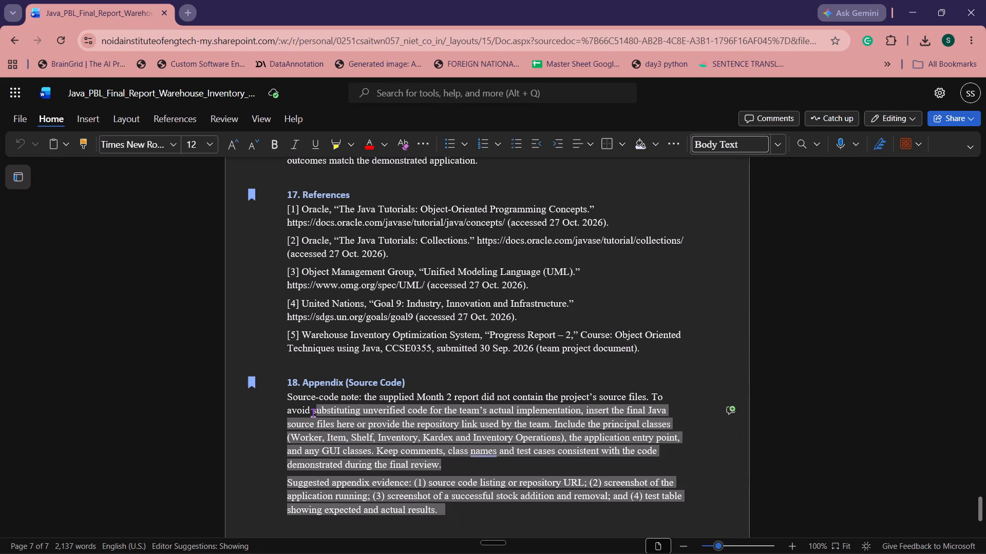
{"action": "left_click_drag", "start_coordinate": [313, 412], "coordinate": [288, 397]}
{"action": "key", "text": "BackSpace"}
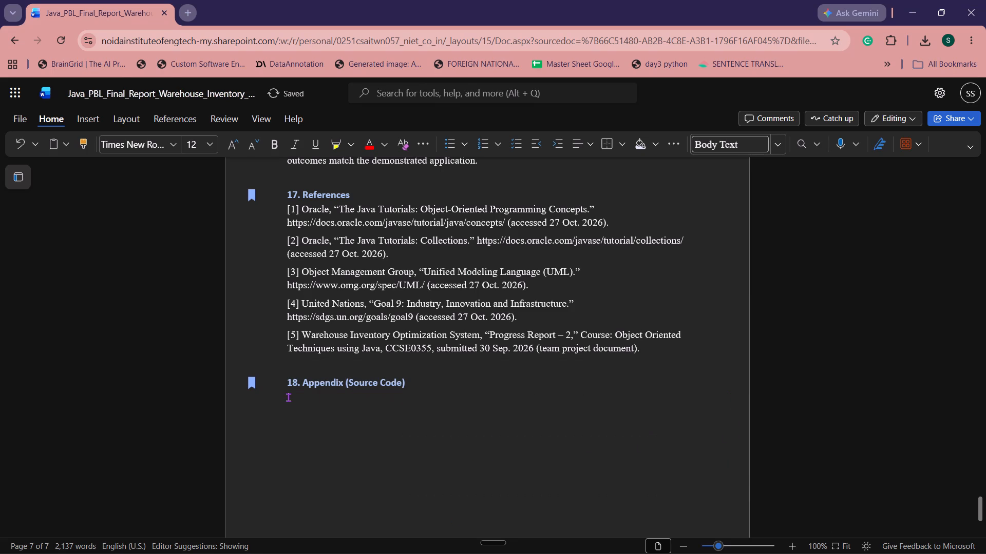
Enter "1." as the start of a numbered entry under the Appendix (Source Code) heading.
{"action": "key", "text": "shift+exclam"}
{"action": "key", "text": "BackSpace"}
{"action": "type", "text": "1."}
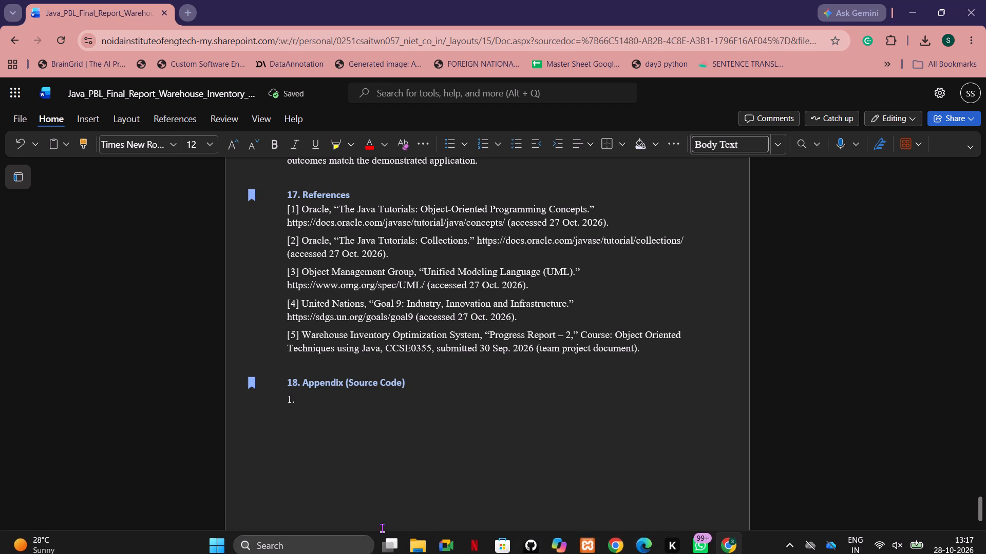
Search This PC in File Explorer for "net" and launch the netbeans application from the netbeans bin folder.
{"action": "left_click", "coordinate": [412, 538]}
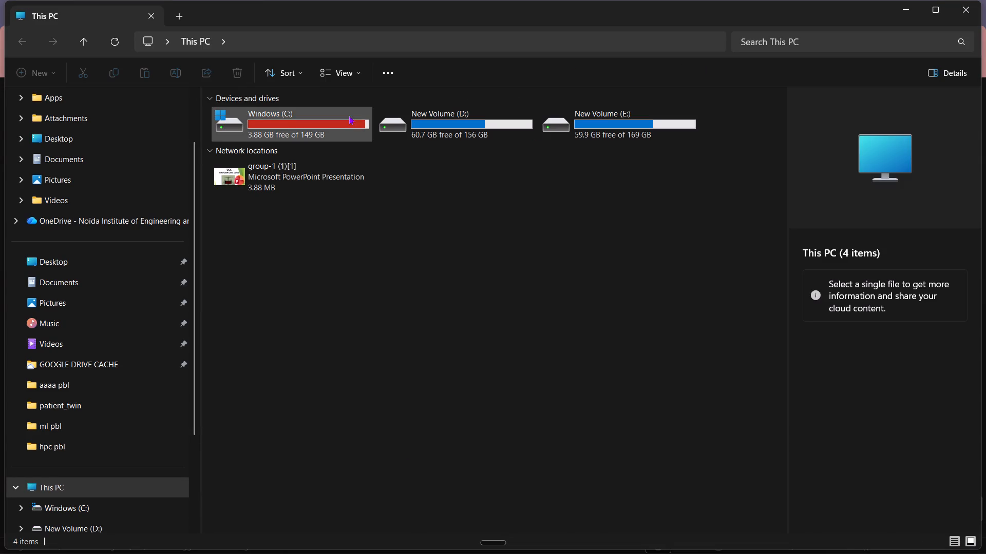
{"action": "left_click", "coordinate": [792, 44]}
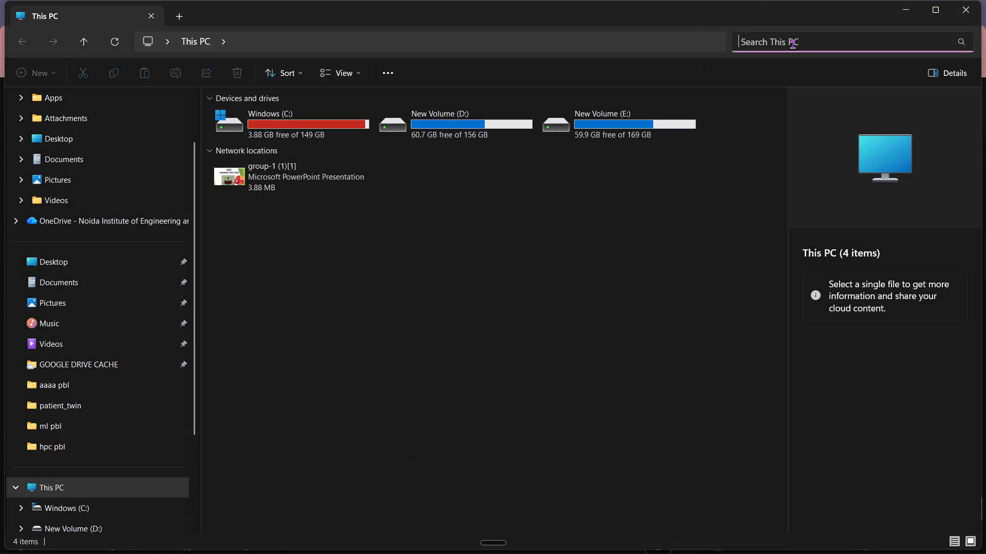
{"action": "type", "text": "net"}
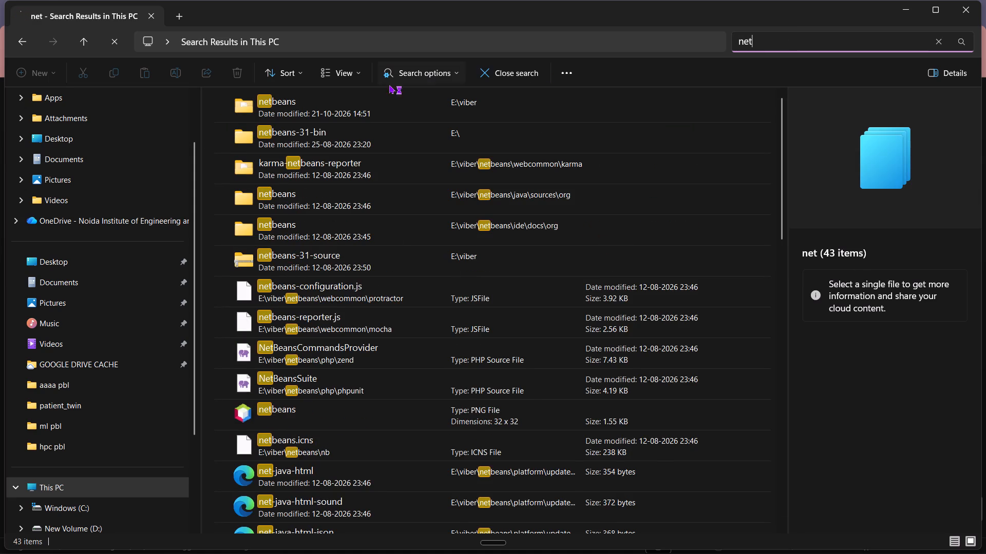
{"action": "left_click", "coordinate": [354, 103]}
{"action": "double_click", "coordinate": [354, 103]}
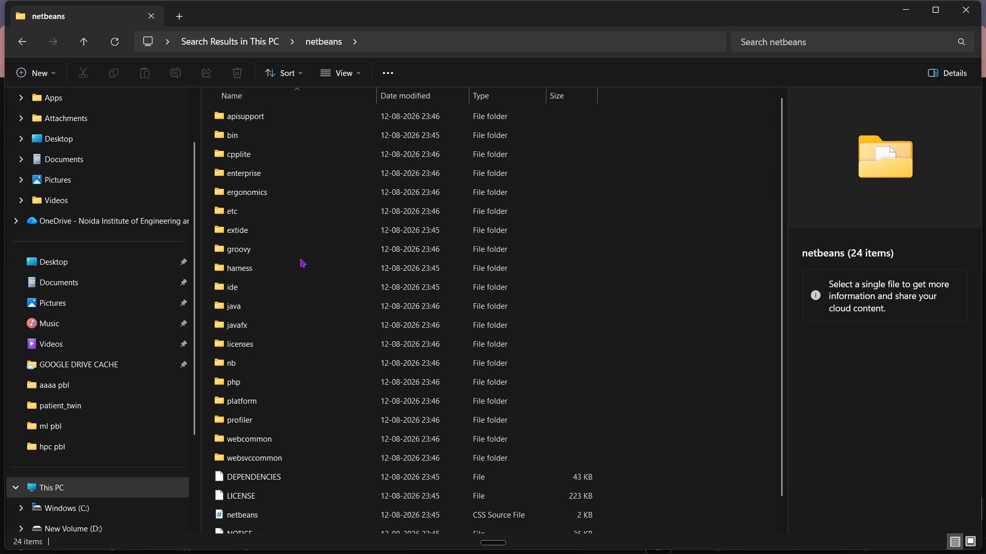
{"action": "double_click", "coordinate": [325, 129]}
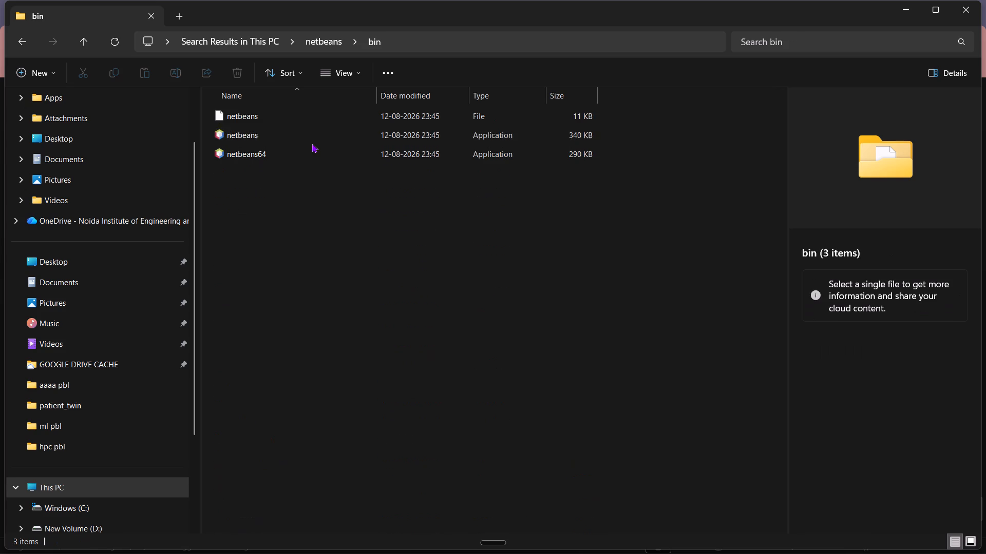
{"action": "double_click", "coordinate": [316, 137]}
{"action": "left_click", "coordinate": [966, 4]}
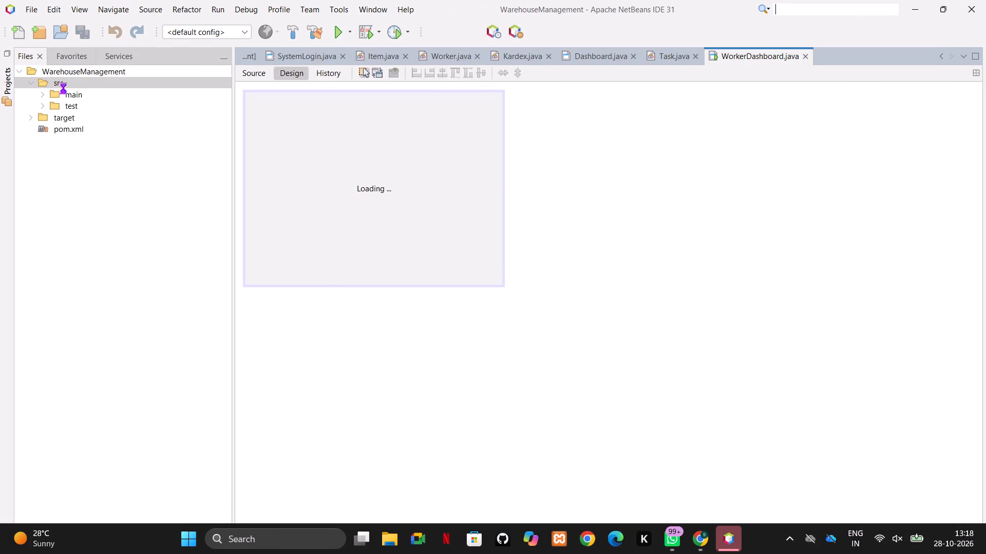
Open Dashboard.java from the WarehouseManagement project's source packages and look over its code.
{"action": "left_click", "coordinate": [2, 89]}
{"action": "left_click", "coordinate": [4, 87]}
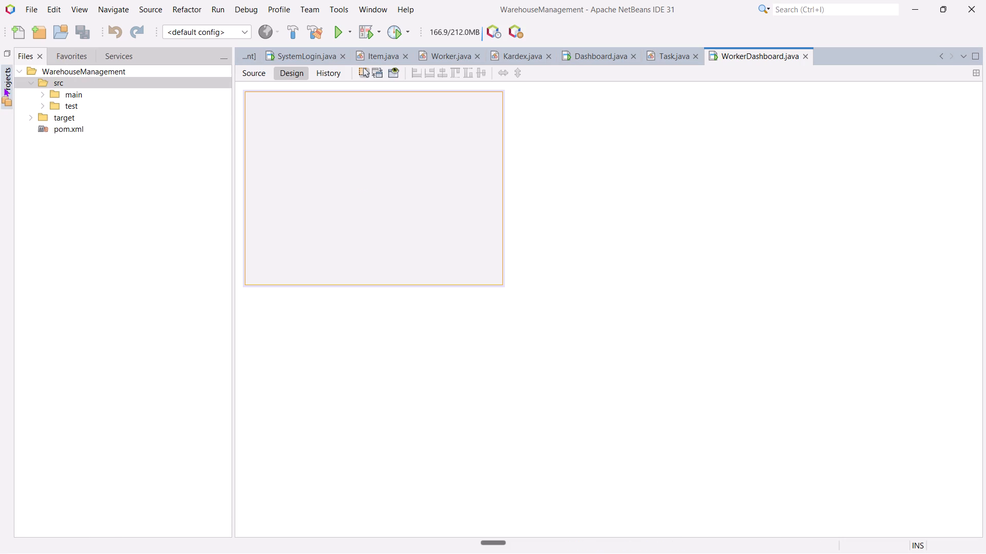
{"action": "left_click", "coordinate": [4, 87]}
{"action": "double_click", "coordinate": [68, 109]}
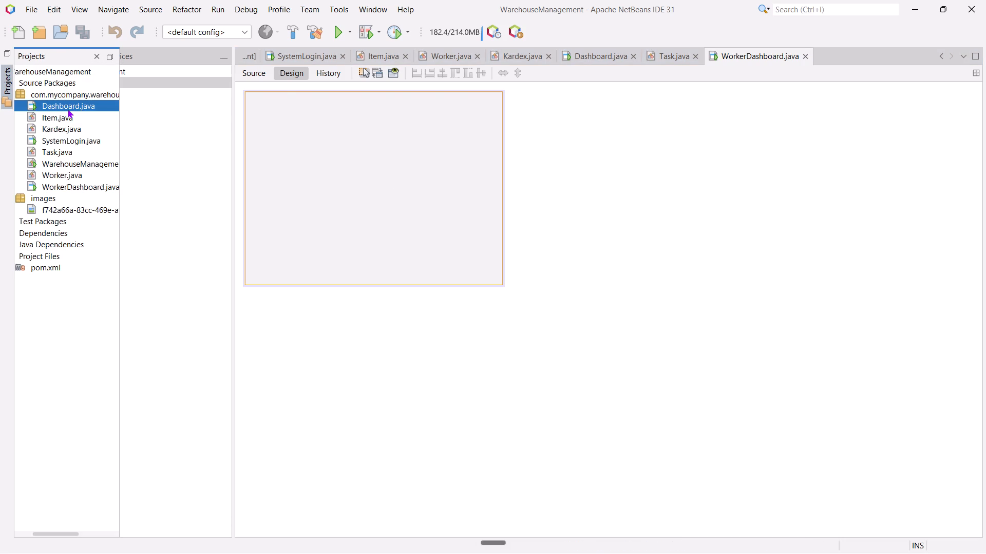
{"action": "scroll", "coordinate": [462, 348], "scroll_direction": "down", "scroll_amount": 9}
{"action": "scroll", "coordinate": [462, 348], "scroll_direction": "down", "scroll_amount": 14}
{"action": "scroll", "coordinate": [462, 348], "scroll_direction": "up", "scroll_amount": 9}
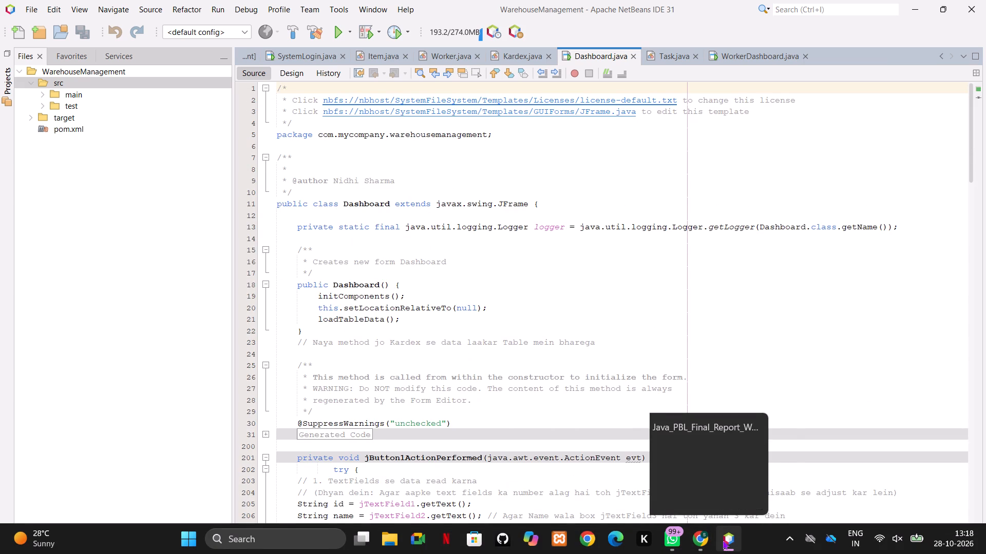
Back in the Word report, complete the "1." appendix entry with "Dashboard code" and start an indented line below it.
{"action": "left_click", "coordinate": [723, 540]}
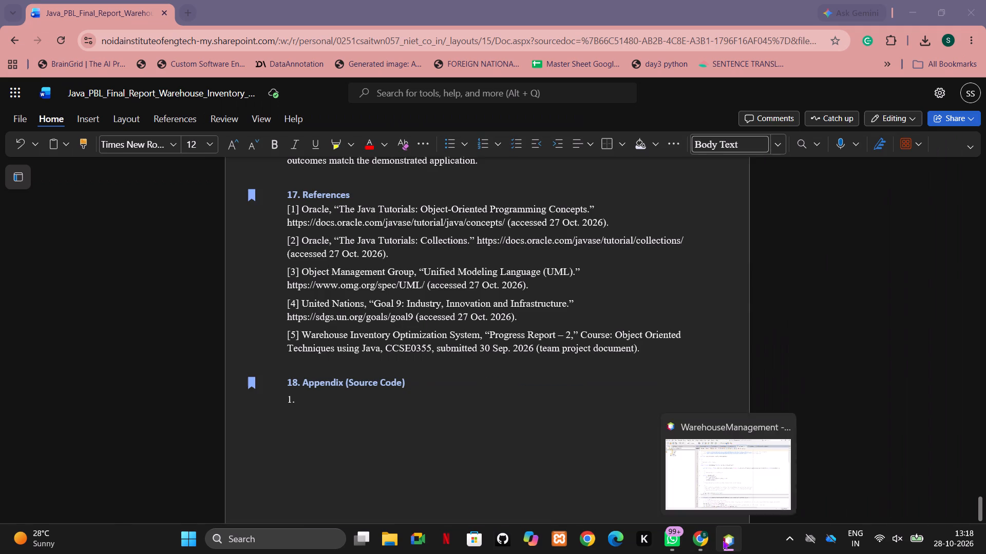
{"action": "left_click", "coordinate": [317, 402]}
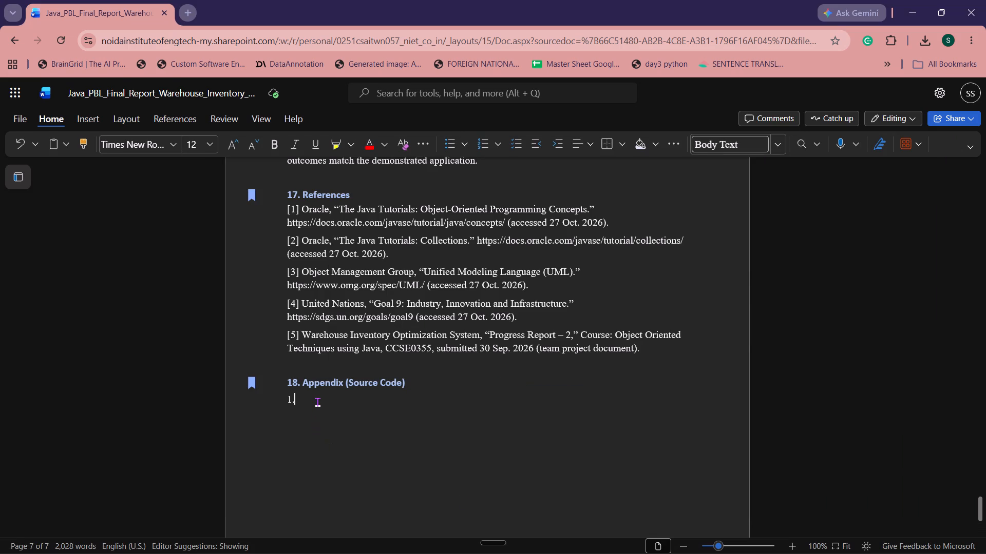
{"action": "type", "text": "Dashboard"}
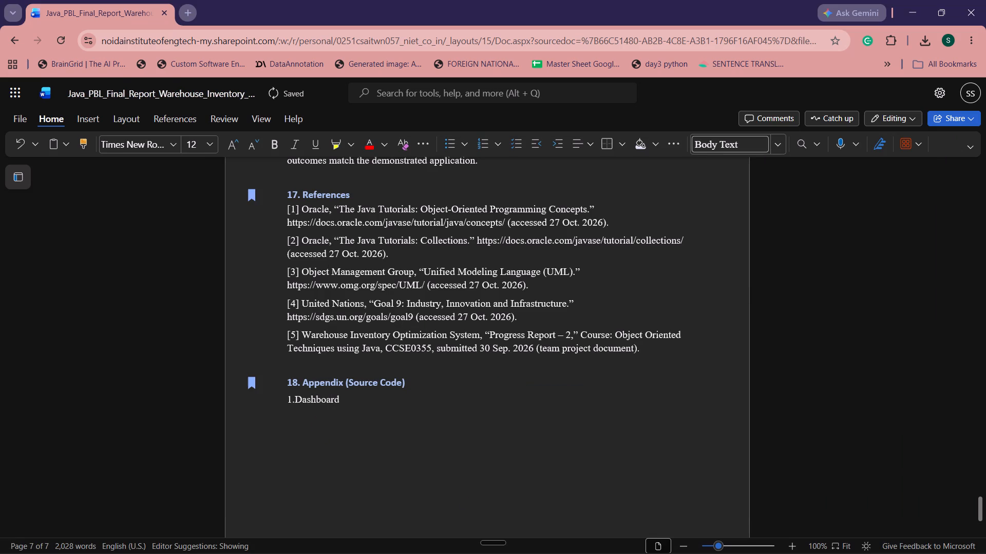
{"action": "key", "text": "space"}
{"action": "type", "text": "code"}
{"action": "key", "text": "Return"}
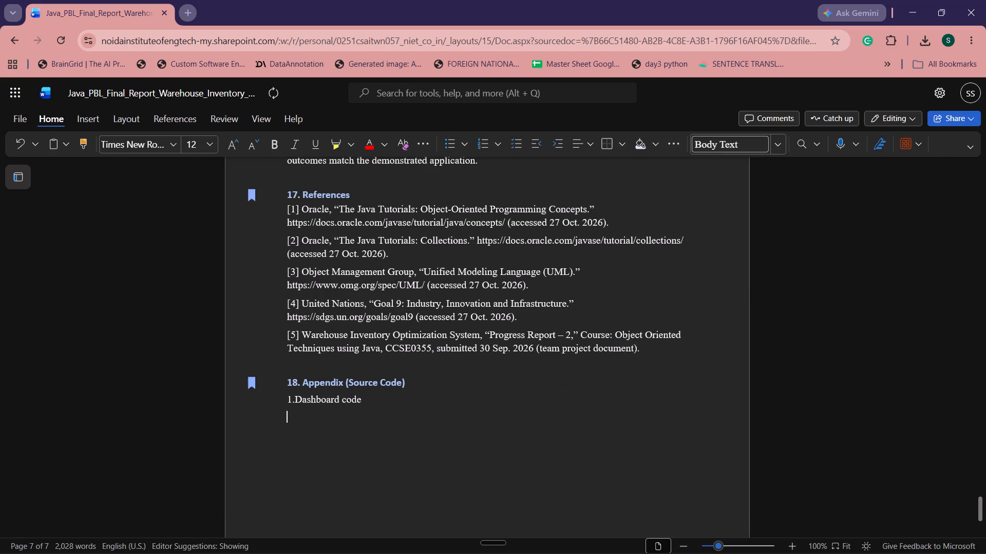
{"action": "key", "text": "space"}
{"action": "key", "text": "space"}
{"action": "key", "text": "space"}
{"action": "key", "text": "space"}
Make the "1.Dashboard code" line bold and return the cursor to the indented line below it.
{"action": "left_click_drag", "start_coordinate": [364, 401], "coordinate": [288, 396]}
{"action": "left_click", "coordinate": [400, 368]}
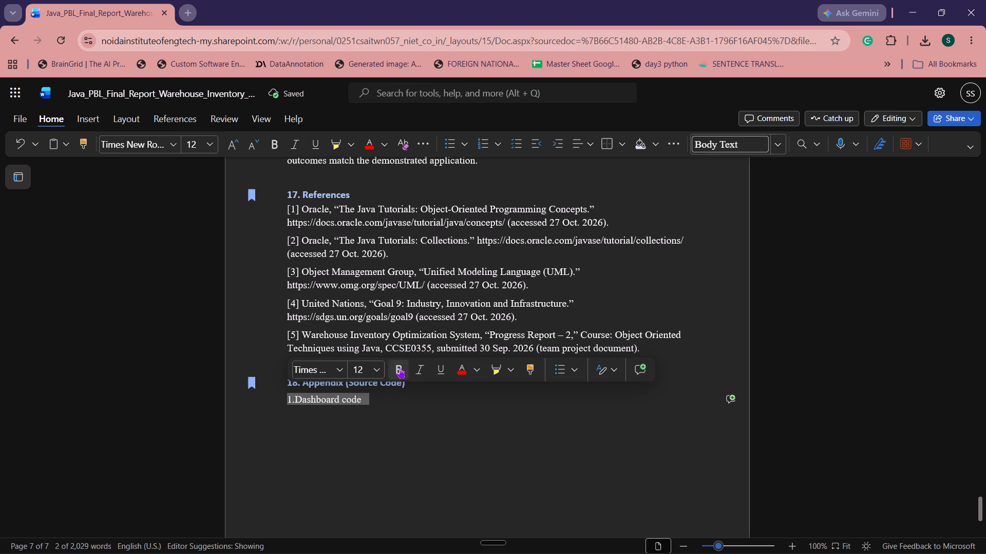
{"action": "left_click", "coordinate": [323, 412]}
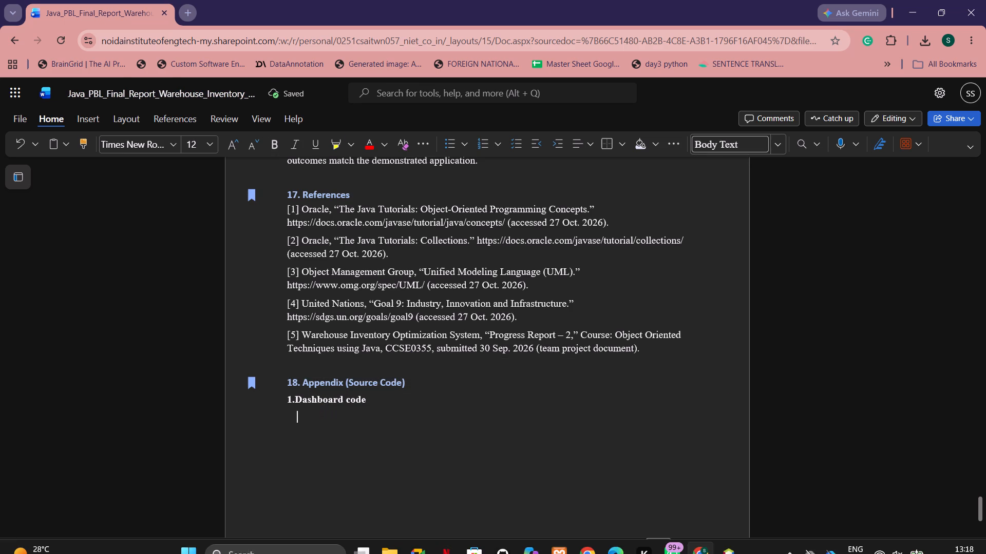
Copy the entire Dashboard.java source code from NetBeans and paste it under the "1.Dashboard code" heading in Word.
{"action": "left_click", "coordinate": [723, 539]}
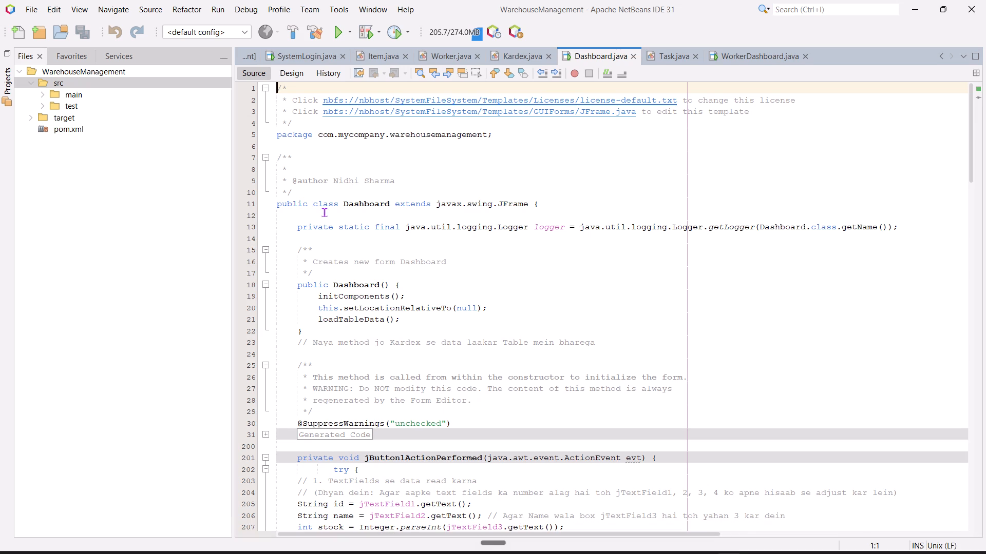
{"action": "left_click", "coordinate": [324, 212]}
{"action": "key", "text": "ctrl+a"}
{"action": "key", "text": "ctrl+c"}
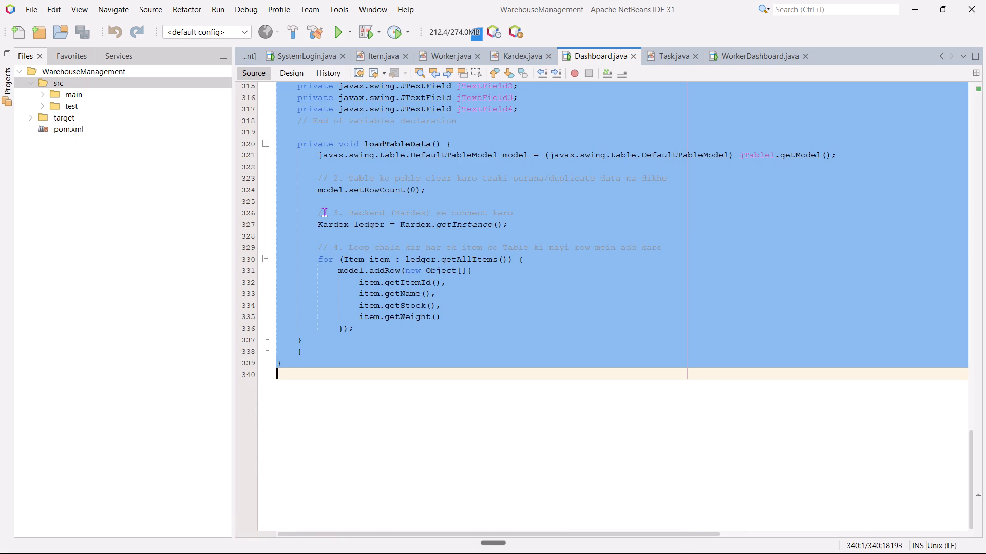
{"action": "left_click", "coordinate": [696, 546]}
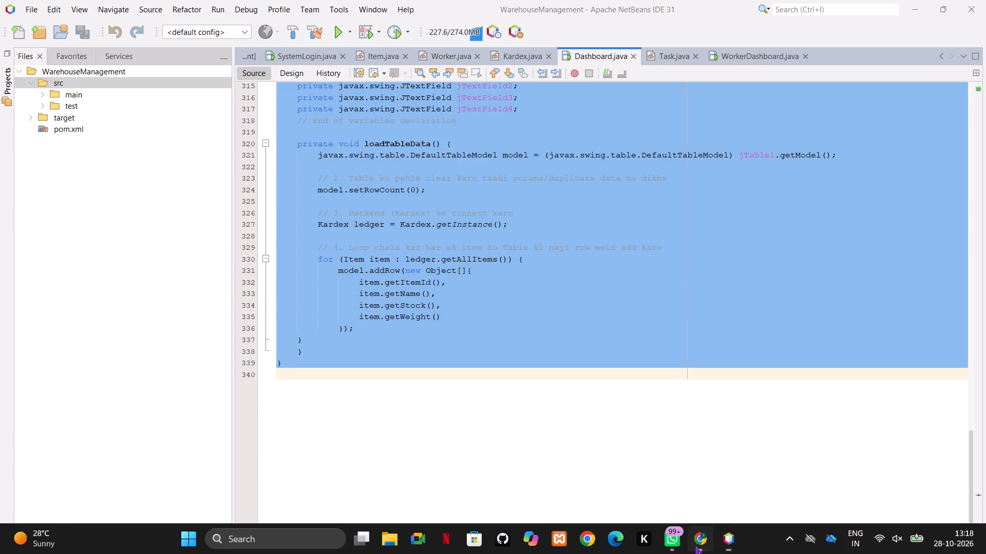
{"action": "key", "text": "ctrl+v"}
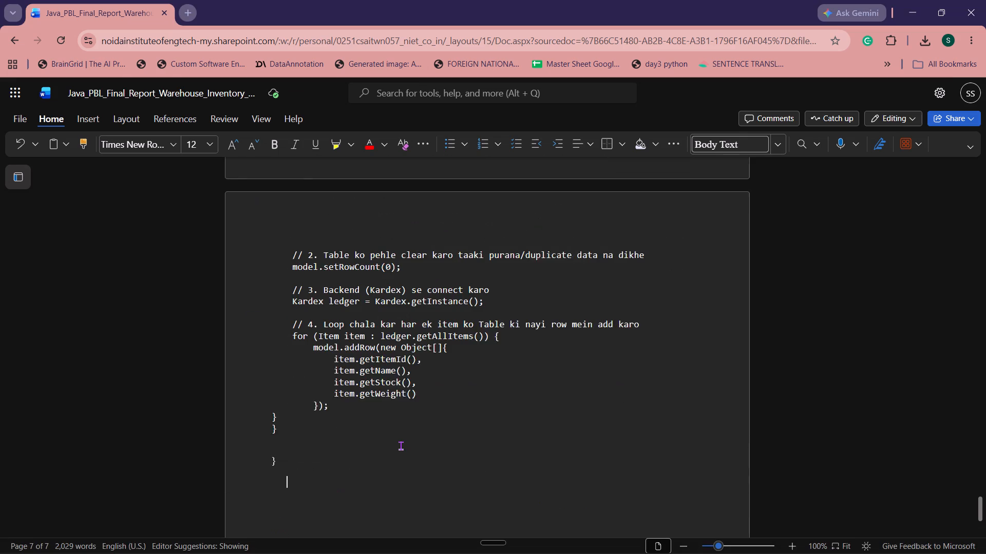
Review the pasted Dashboard code from its end back to the appendix heading and down to the end again.
{"action": "scroll", "coordinate": [401, 445], "scroll_direction": "up", "scroll_amount": 5}
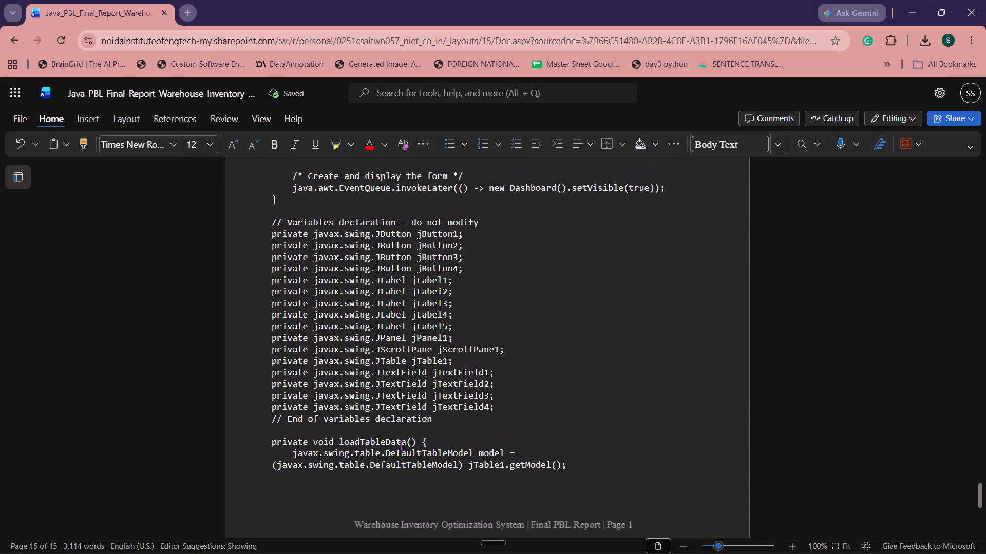
{"action": "scroll", "coordinate": [401, 445], "scroll_direction": "up", "scroll_amount": 10}
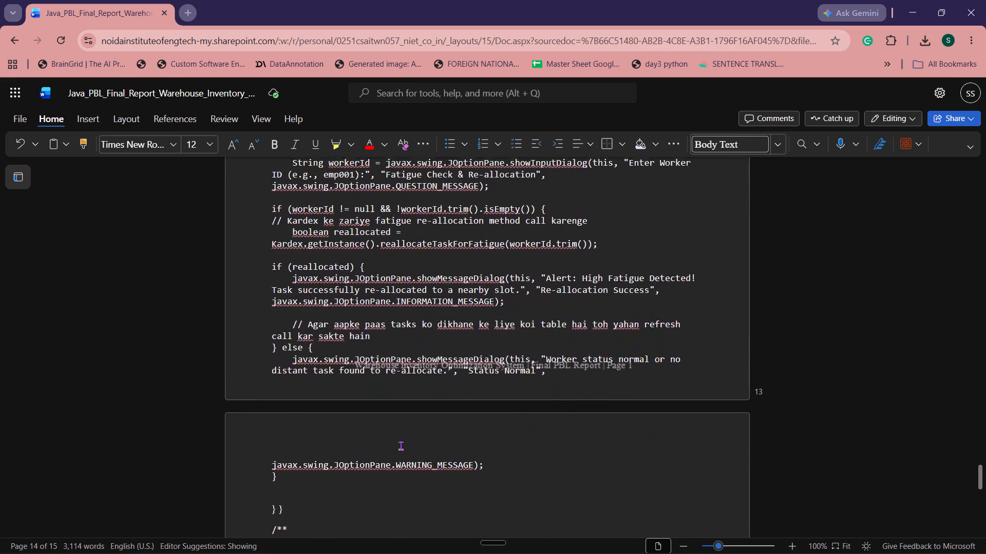
{"action": "scroll", "coordinate": [401, 445], "scroll_direction": "up", "scroll_amount": 8}
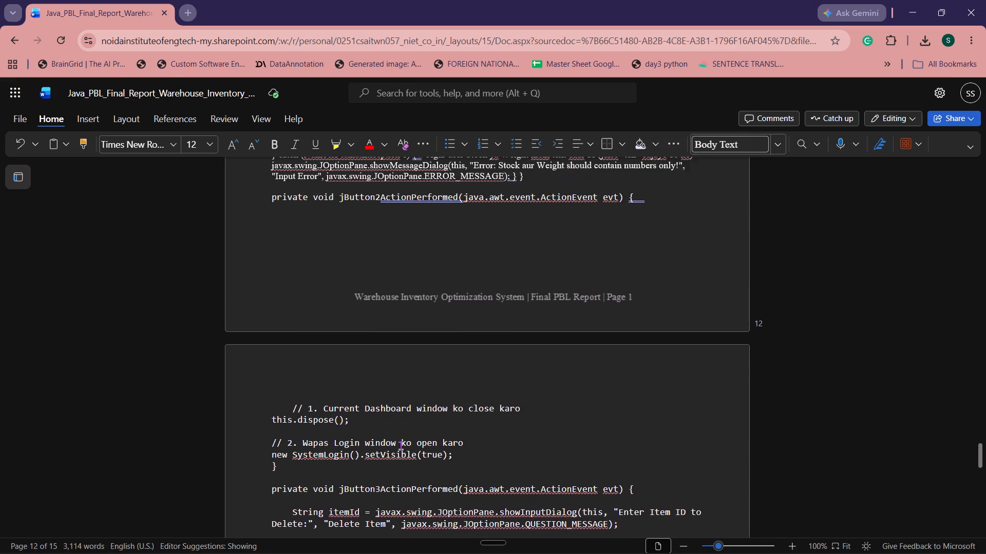
{"action": "scroll", "coordinate": [401, 445], "scroll_direction": "up", "scroll_amount": 8}
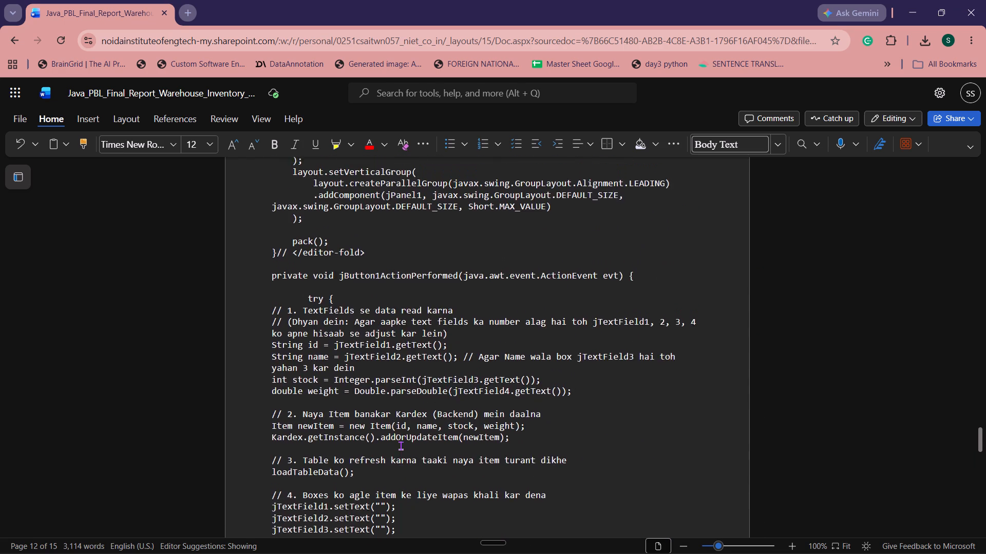
{"action": "scroll", "coordinate": [401, 445], "scroll_direction": "up", "scroll_amount": 8}
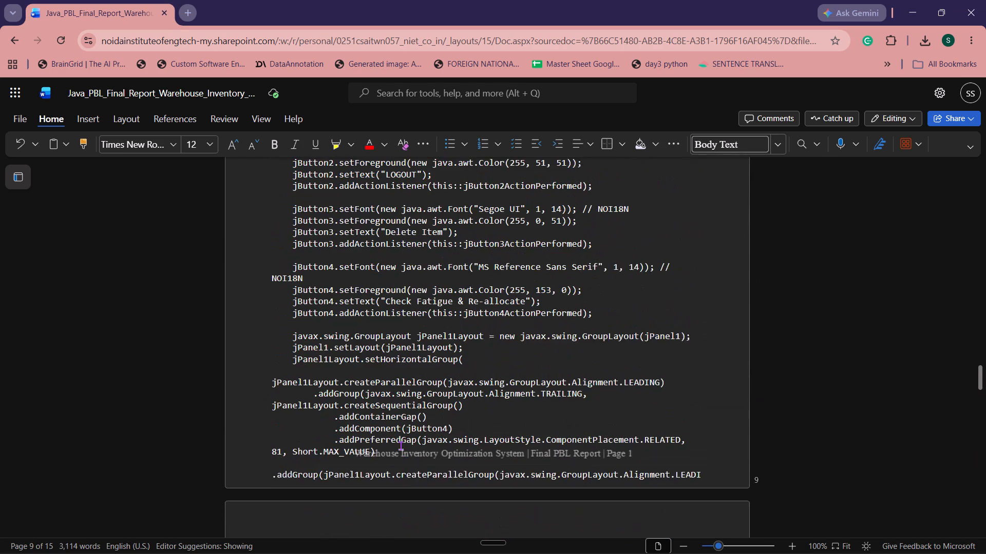
{"action": "scroll", "coordinate": [401, 445], "scroll_direction": "up", "scroll_amount": 8}
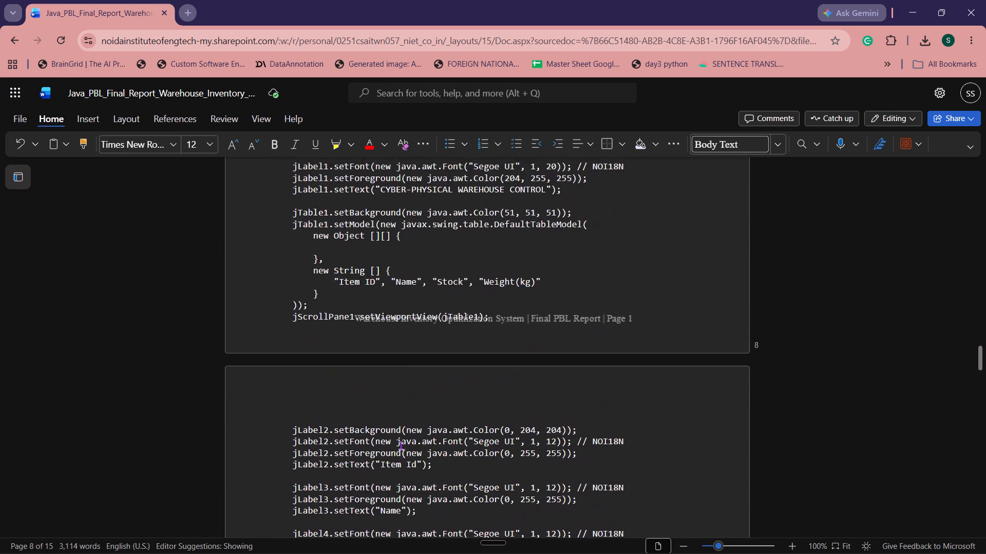
{"action": "scroll", "coordinate": [401, 445], "scroll_direction": "up", "scroll_amount": 8}
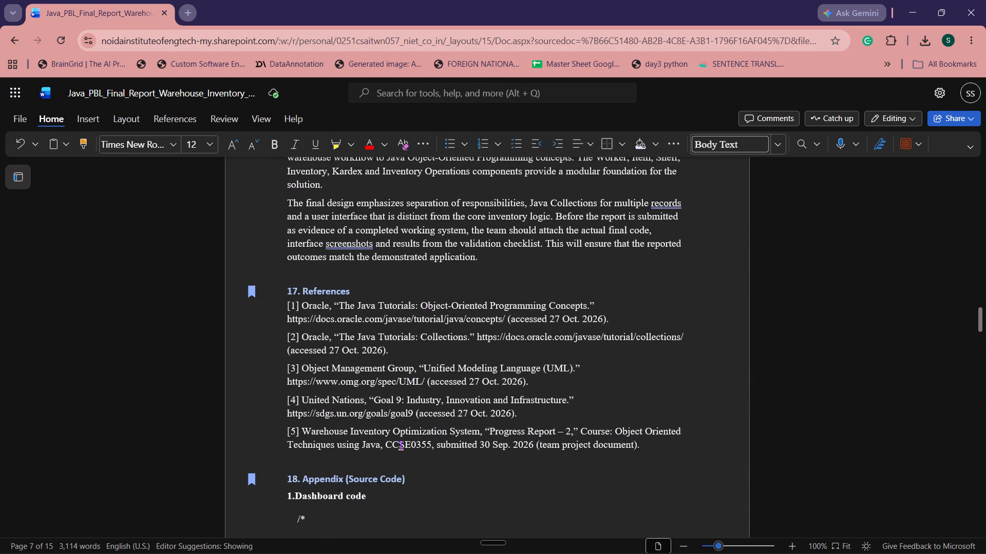
{"action": "scroll", "coordinate": [401, 445], "scroll_direction": "down", "scroll_amount": 1}
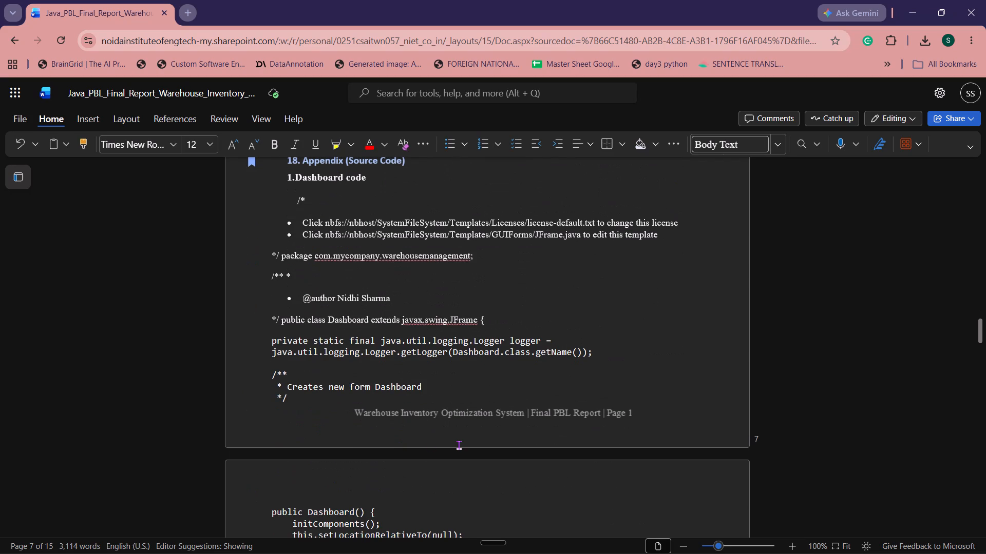
{"action": "scroll", "coordinate": [459, 445], "scroll_direction": "down", "scroll_amount": 1}
{"action": "scroll", "coordinate": [459, 445], "scroll_direction": "up", "scroll_amount": 4}
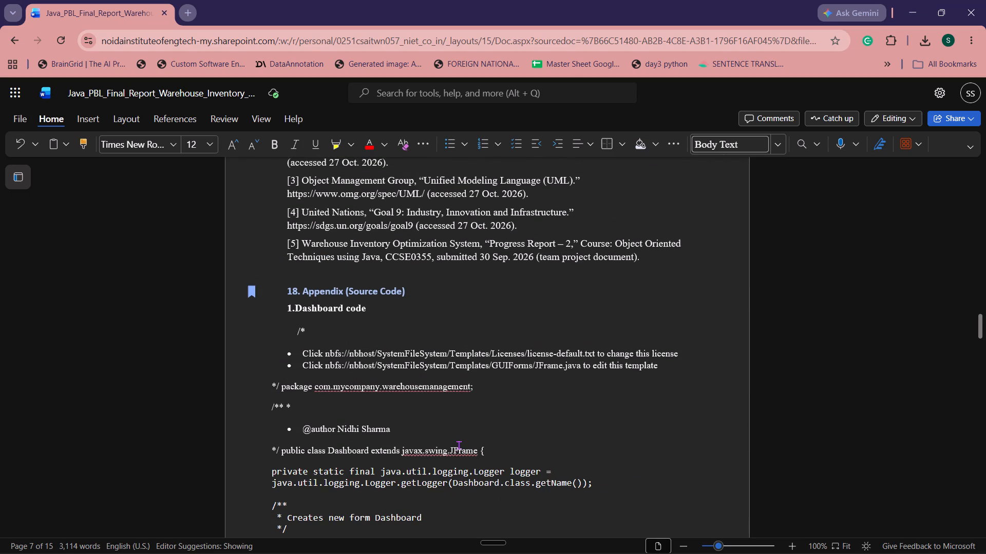
{"action": "left_click", "coordinate": [538, 424]}
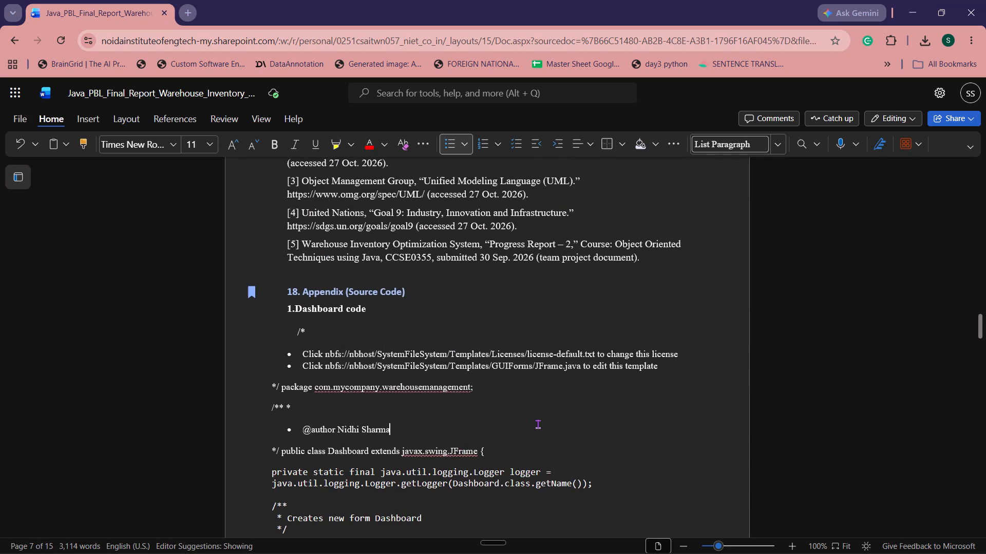
{"action": "scroll", "coordinate": [538, 424], "scroll_direction": "down", "scroll_amount": 20}
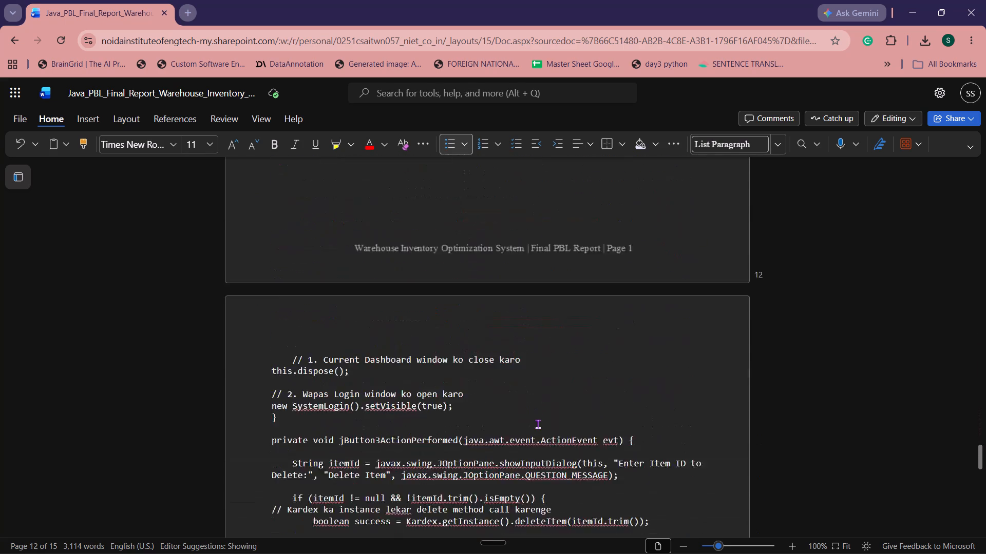
{"action": "scroll", "coordinate": [538, 424], "scroll_direction": "down", "scroll_amount": 9}
{"action": "scroll", "coordinate": [538, 424], "scroll_direction": "up", "scroll_amount": 1}
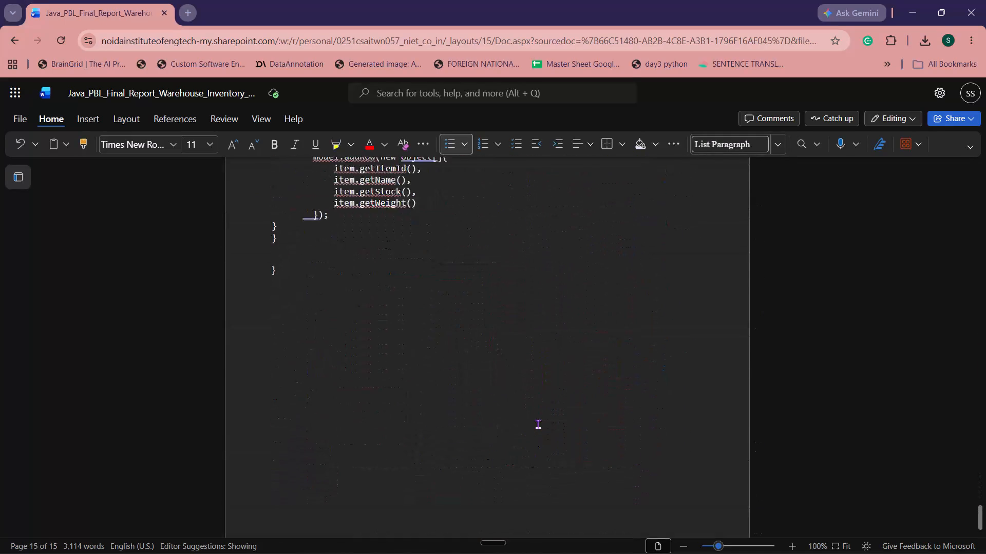
{"action": "scroll", "coordinate": [538, 424], "scroll_direction": "up", "scroll_amount": 2}
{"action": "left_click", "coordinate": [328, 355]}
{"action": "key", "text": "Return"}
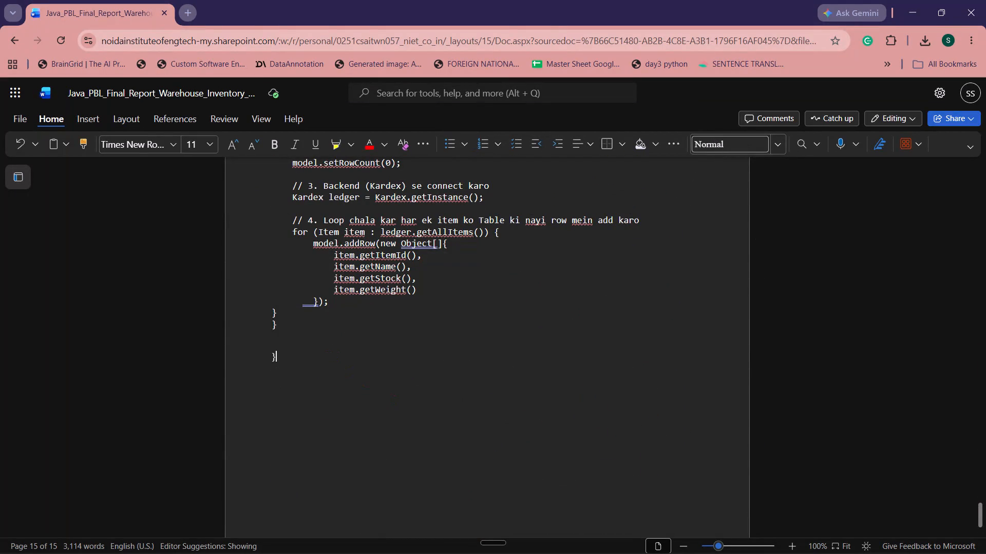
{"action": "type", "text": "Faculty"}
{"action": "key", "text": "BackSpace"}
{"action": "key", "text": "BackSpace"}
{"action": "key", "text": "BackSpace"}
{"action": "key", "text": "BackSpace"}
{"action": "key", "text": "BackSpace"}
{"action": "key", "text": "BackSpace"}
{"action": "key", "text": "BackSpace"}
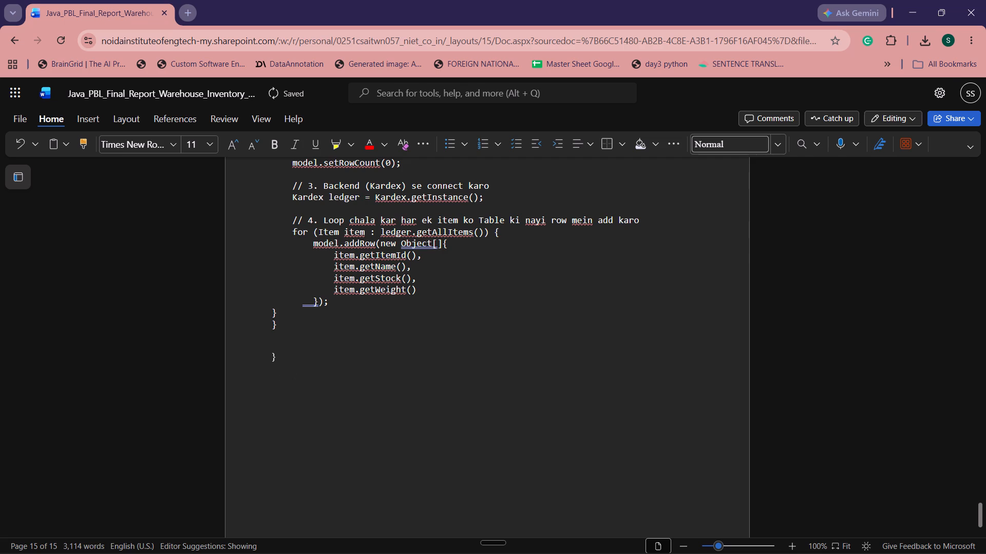
Review the pasted Dashboard code from its end up to the initComponents section and back down to the end.
{"action": "scroll", "coordinate": [328, 355], "scroll_direction": "up", "scroll_amount": 18}
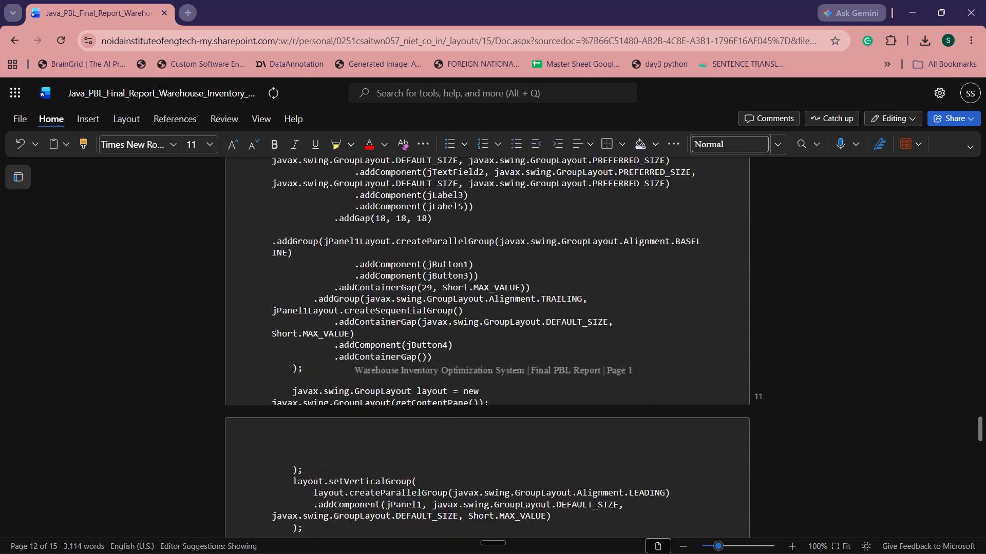
{"action": "scroll", "coordinate": [328, 355], "scroll_direction": "up", "scroll_amount": 1}
{"action": "scroll", "coordinate": [328, 355], "scroll_direction": "down", "scroll_amount": 1}
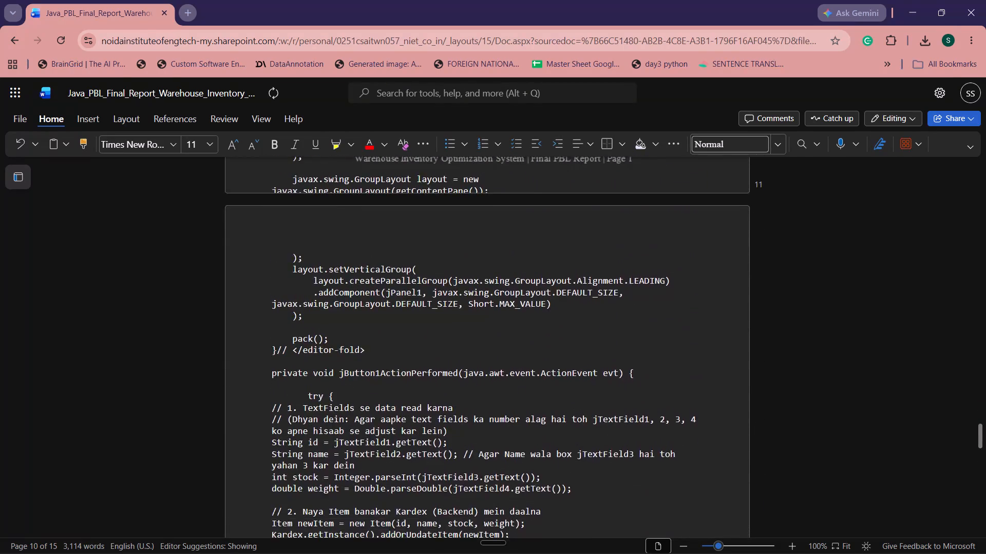
{"action": "scroll", "coordinate": [328, 355], "scroll_direction": "up", "scroll_amount": 11}
{"action": "scroll", "coordinate": [328, 355], "scroll_direction": "up", "scroll_amount": 10}
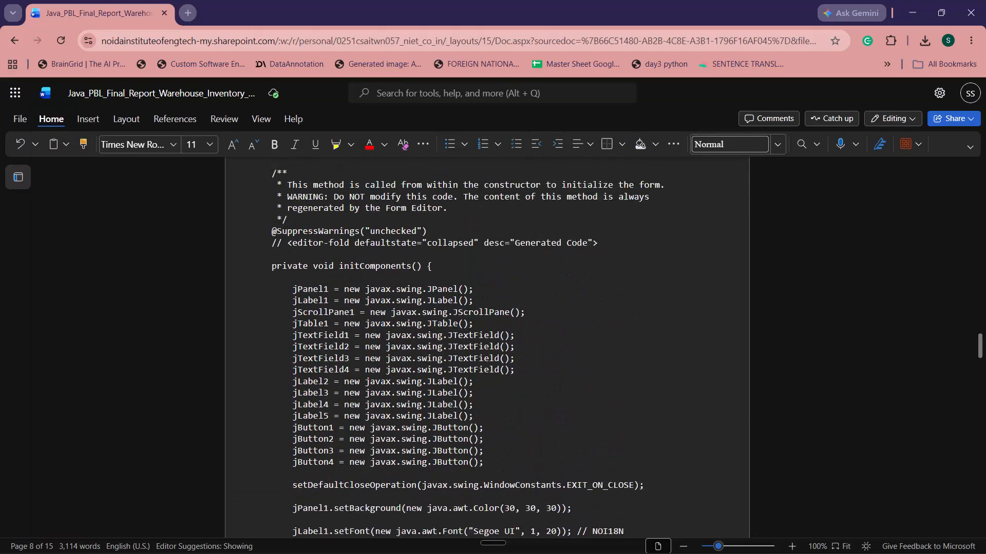
{"action": "scroll", "coordinate": [328, 355], "scroll_direction": "up", "scroll_amount": 4}
{"action": "scroll", "coordinate": [328, 355], "scroll_direction": "down", "scroll_amount": 8}
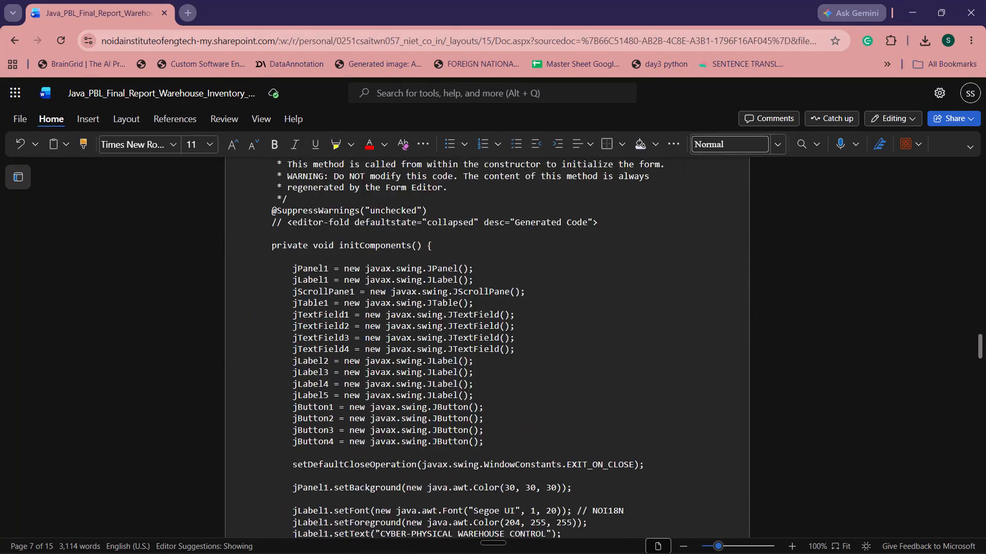
{"action": "scroll", "coordinate": [328, 355], "scroll_direction": "down", "scroll_amount": 19}
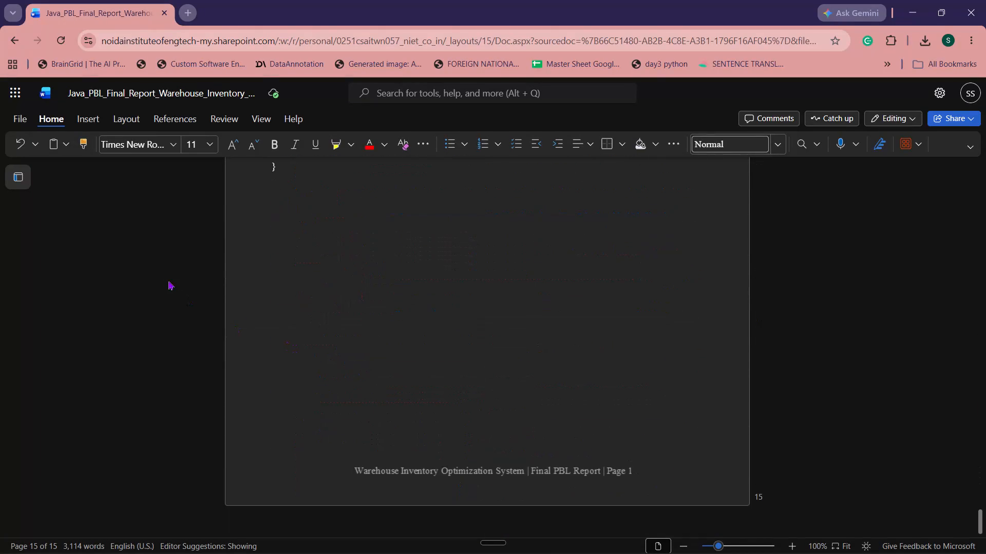
Add a numbered list heading "19. Faculty remarks" below the closing brace of the pasted code.
{"action": "type", "text": "19"}
{"action": "key", "text": "period"}
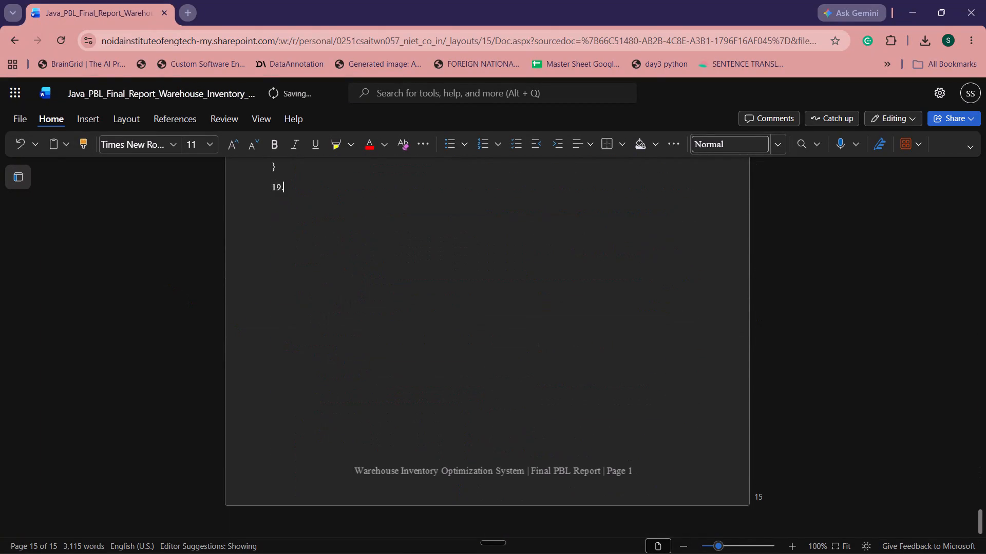
{"action": "key", "text": "space"}
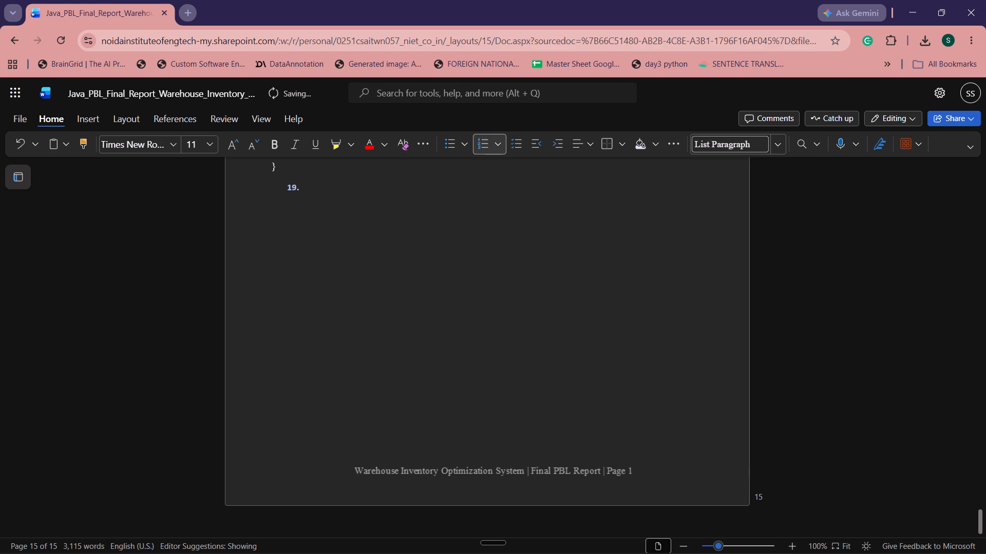
{"action": "type", "text": "Faculty remarks"}
Set the font colour of the "Faculty remarks" heading text to Dark Blue, Text 2, and deselect it.
{"action": "left_click_drag", "start_coordinate": [367, 190], "coordinate": [301, 187]}
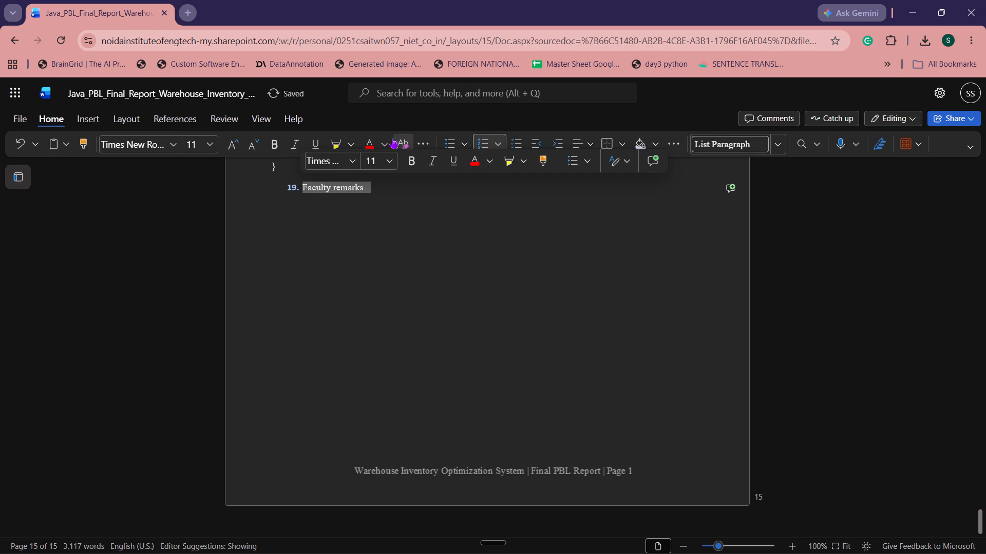
{"action": "left_click", "coordinate": [369, 145]}
{"action": "left_click", "coordinate": [369, 145]}
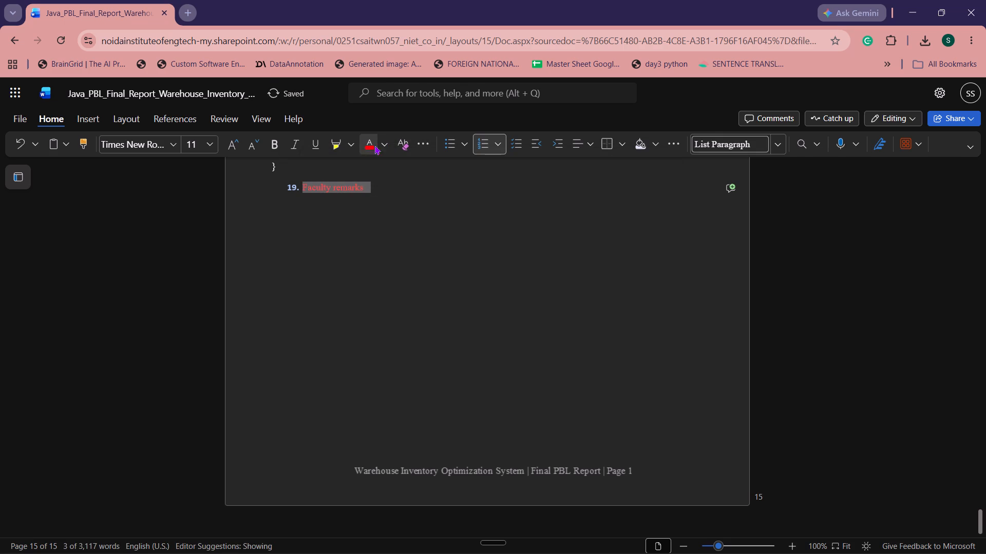
{"action": "left_click", "coordinate": [380, 145]}
{"action": "left_click", "coordinate": [418, 234]}
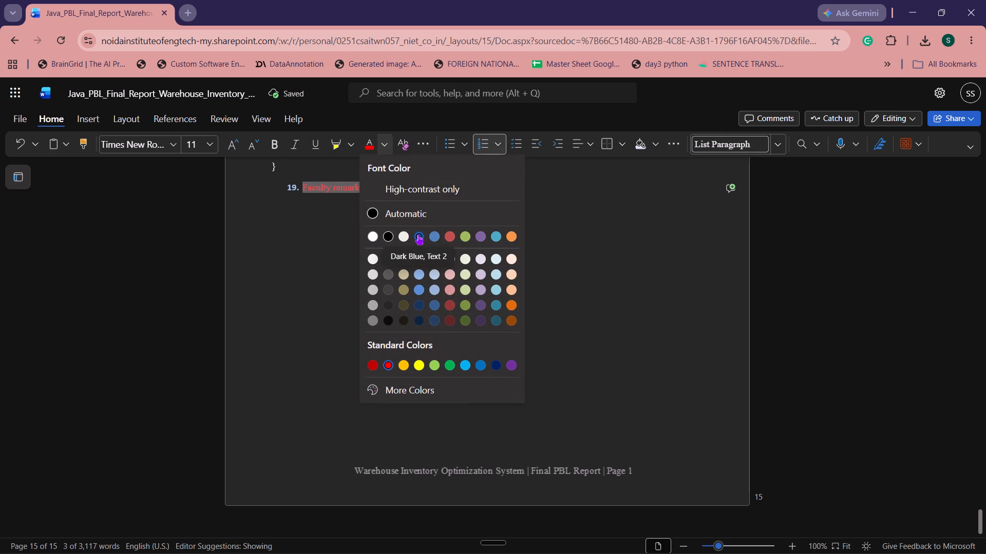
{"action": "left_click", "coordinate": [505, 299]}
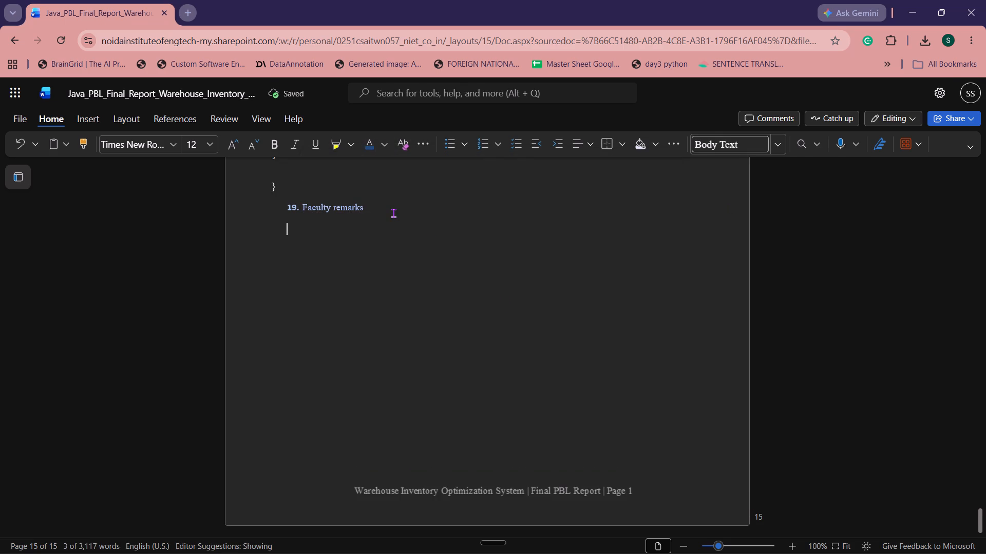
Add a colon at the end of the "Faculty remarks" heading.
{"action": "left_click", "coordinate": [393, 212]}
{"action": "key", "text": "shift+colon"}
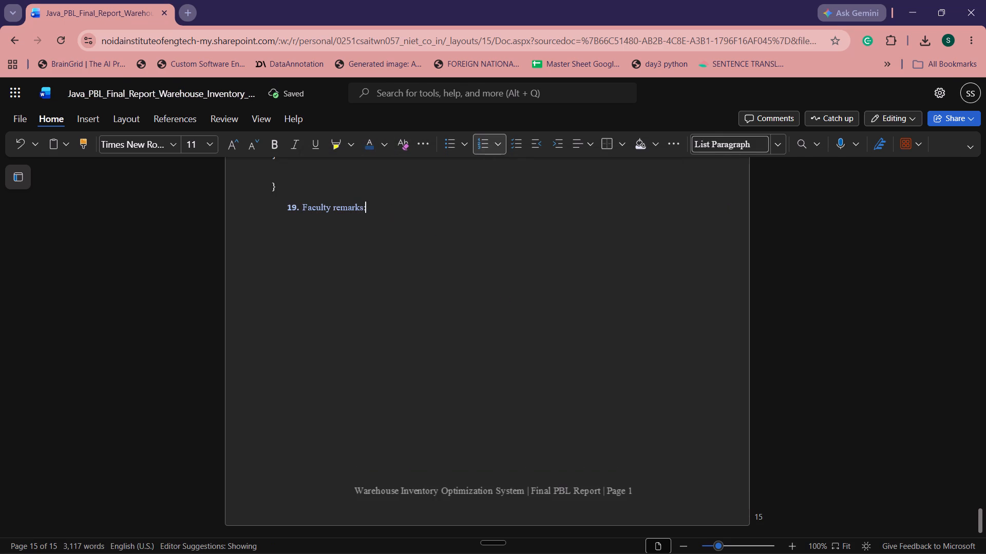
Look through the report from the course details table and Student Declaration through its numbered sections to 17. References.
{"action": "scroll", "coordinate": [395, 358], "scroll_direction": "up", "scroll_amount": 10}
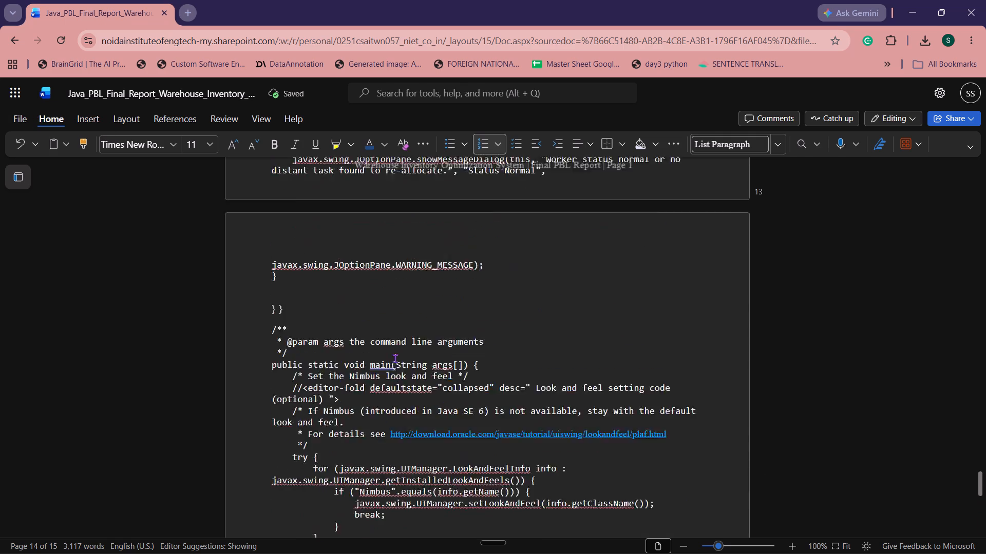
{"action": "scroll", "coordinate": [395, 358], "scroll_direction": "up", "scroll_amount": 20}
{"action": "scroll", "coordinate": [395, 358], "scroll_direction": "up", "scroll_amount": 20}
{"action": "scroll", "coordinate": [395, 358], "scroll_direction": "up", "scroll_amount": 5}
{"action": "scroll", "coordinate": [395, 358], "scroll_direction": "down", "scroll_amount": 2}
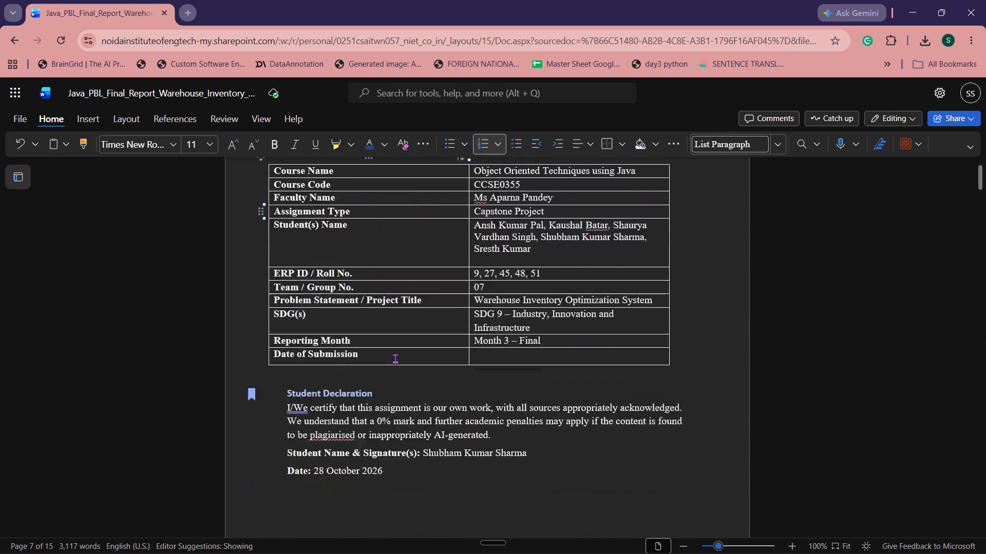
{"action": "scroll", "coordinate": [395, 358], "scroll_direction": "down", "scroll_amount": 14}
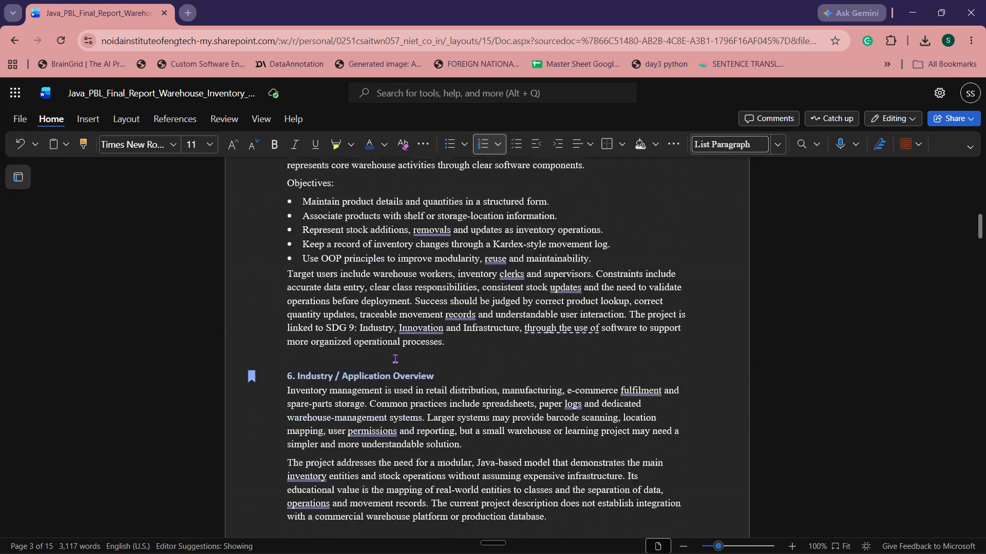
{"action": "scroll", "coordinate": [395, 358], "scroll_direction": "down", "scroll_amount": 10}
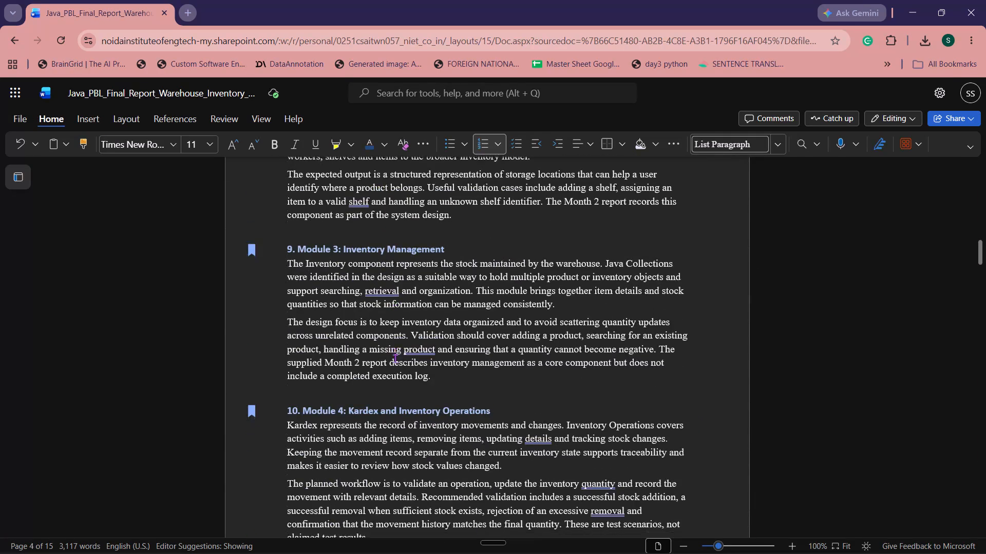
{"action": "scroll", "coordinate": [395, 358], "scroll_direction": "down", "scroll_amount": 11}
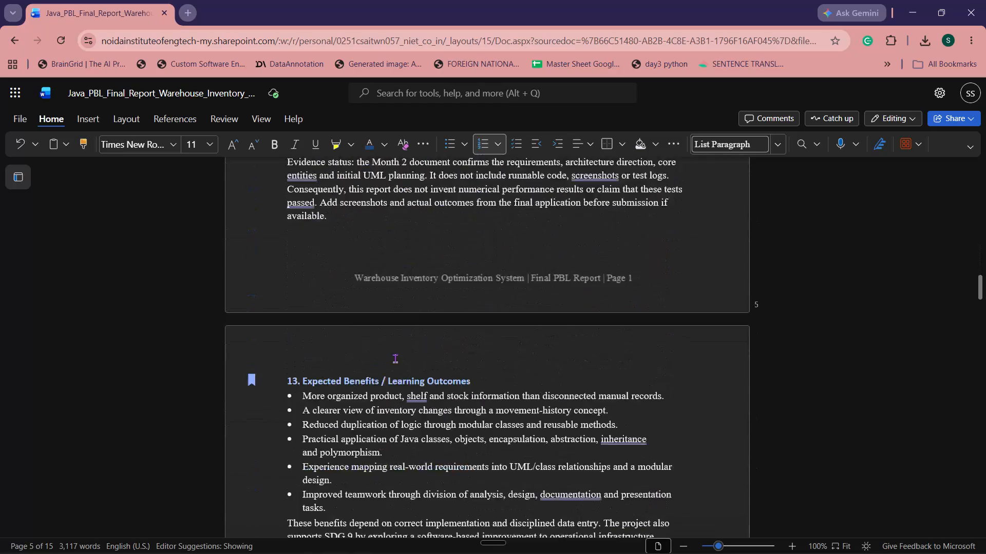
{"action": "scroll", "coordinate": [395, 358], "scroll_direction": "down", "scroll_amount": 5}
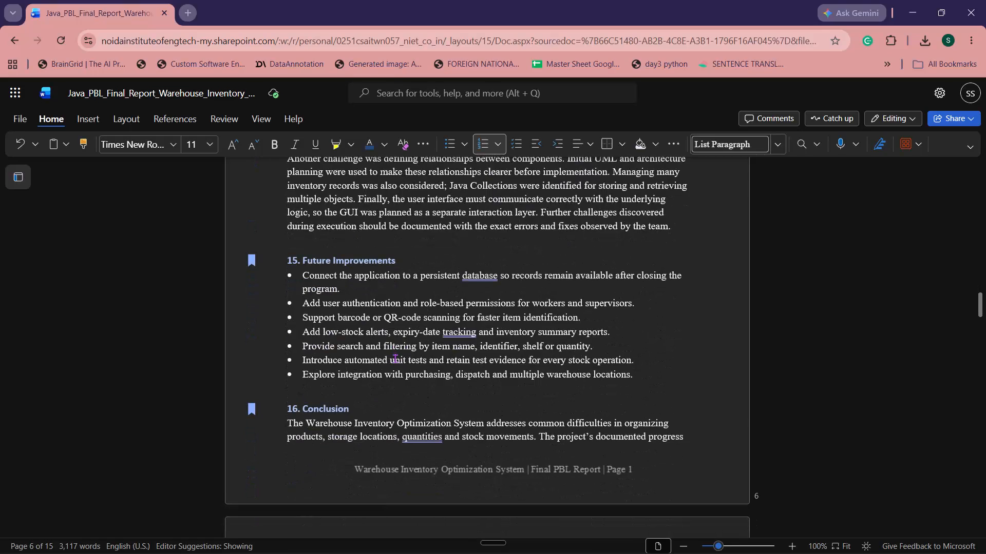
{"action": "scroll", "coordinate": [395, 358], "scroll_direction": "down", "scroll_amount": 2}
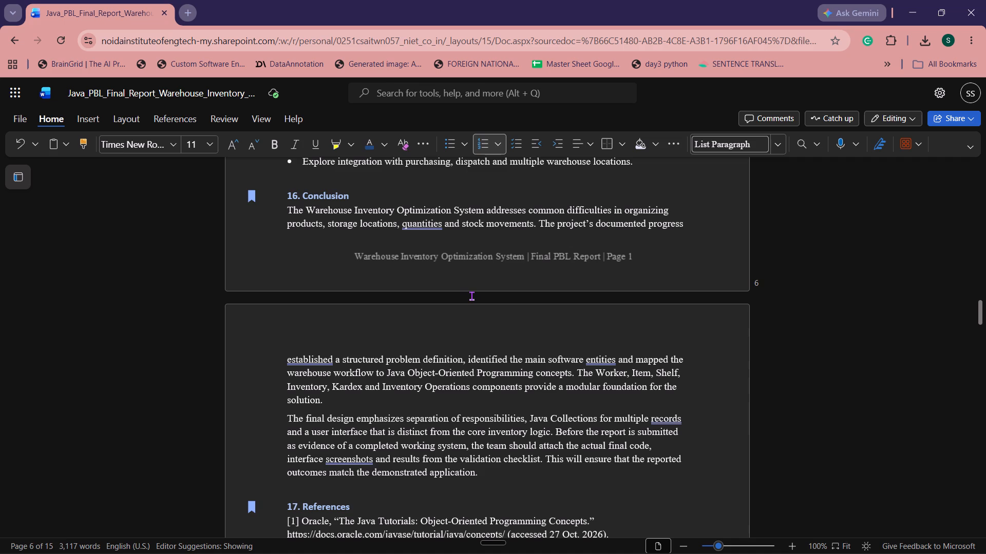
{"action": "scroll", "coordinate": [471, 295], "scroll_direction": "down", "scroll_amount": 1}
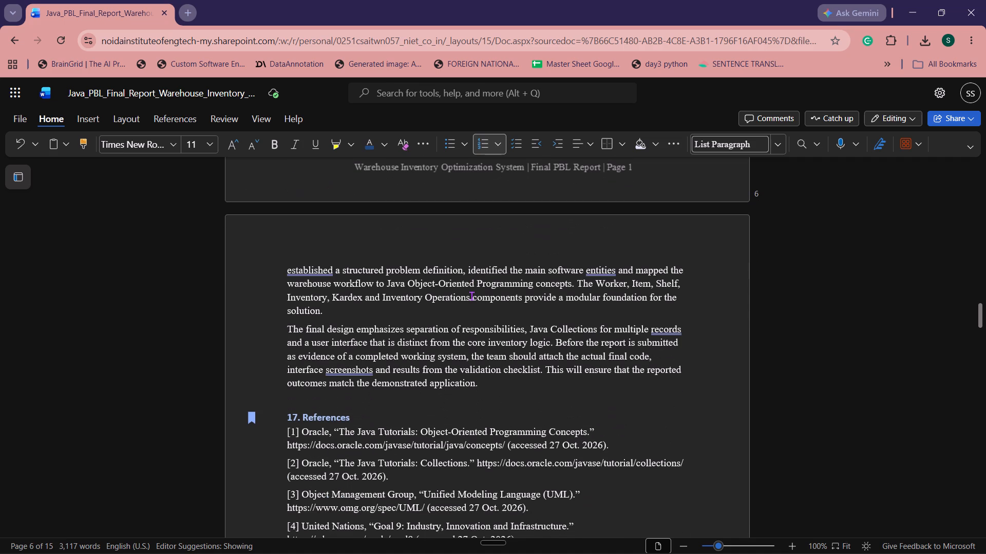
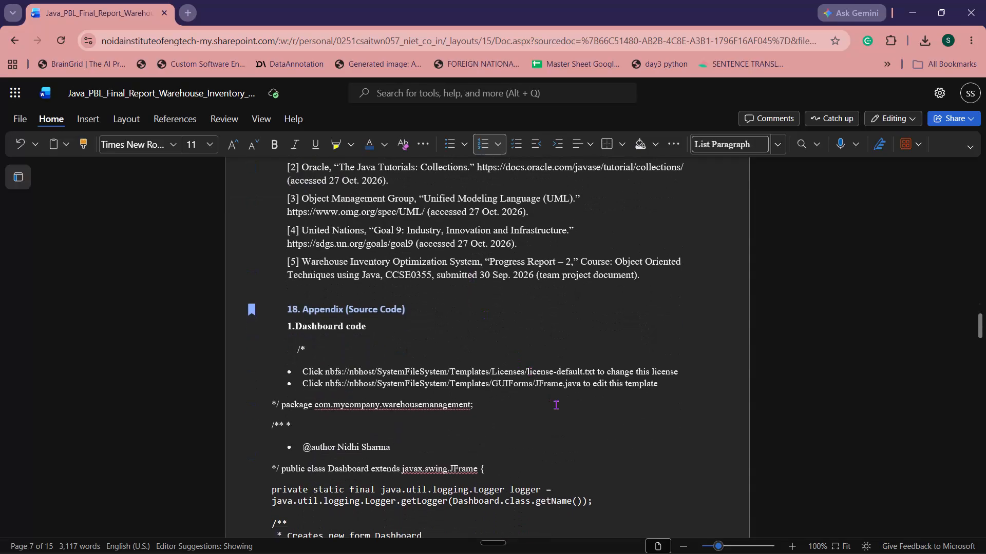
Look through the source code appendix down to the Faculty remarks heading and back to the course details table.
{"action": "scroll", "coordinate": [313, 350], "scroll_direction": "down", "scroll_amount": 3}
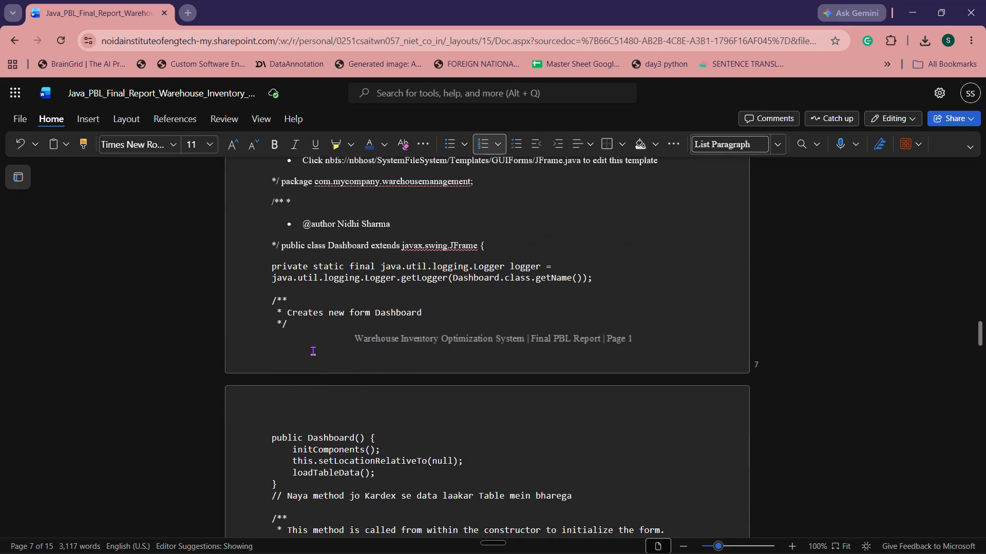
{"action": "scroll", "coordinate": [431, 409], "scroll_direction": "down", "scroll_amount": 3}
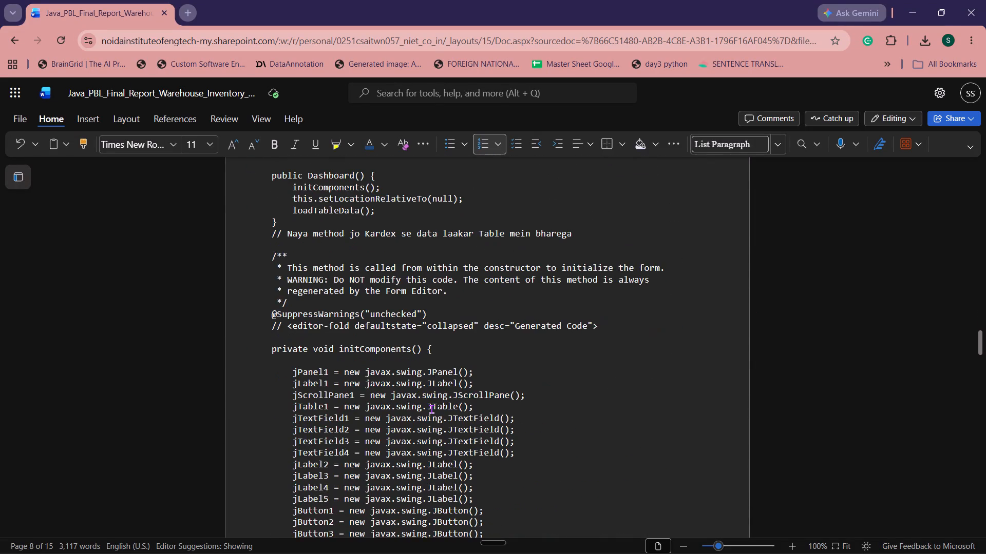
{"action": "scroll", "coordinate": [431, 409], "scroll_direction": "down", "scroll_amount": 19}
{"action": "scroll", "coordinate": [431, 409], "scroll_direction": "down", "scroll_amount": 6}
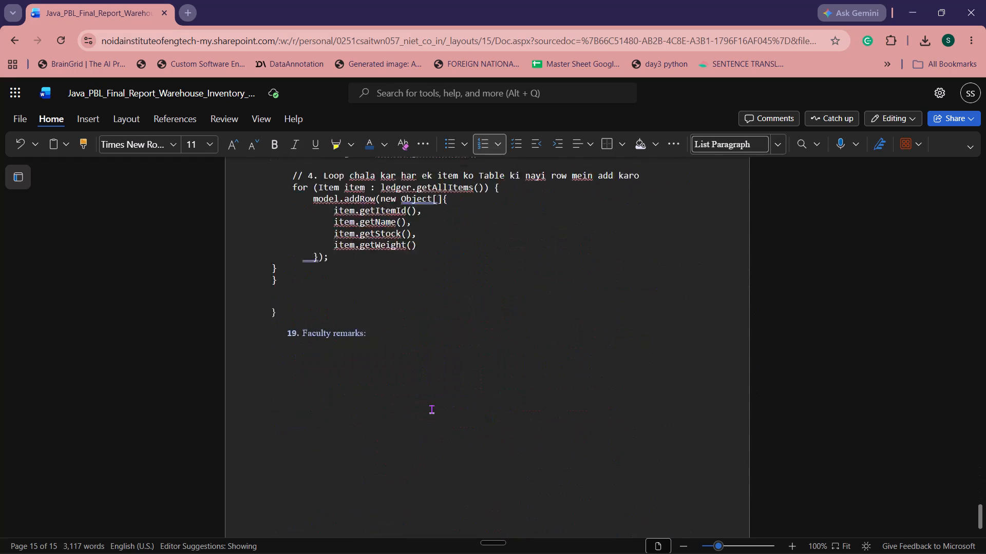
{"action": "scroll", "coordinate": [431, 409], "scroll_direction": "up", "scroll_amount": 3}
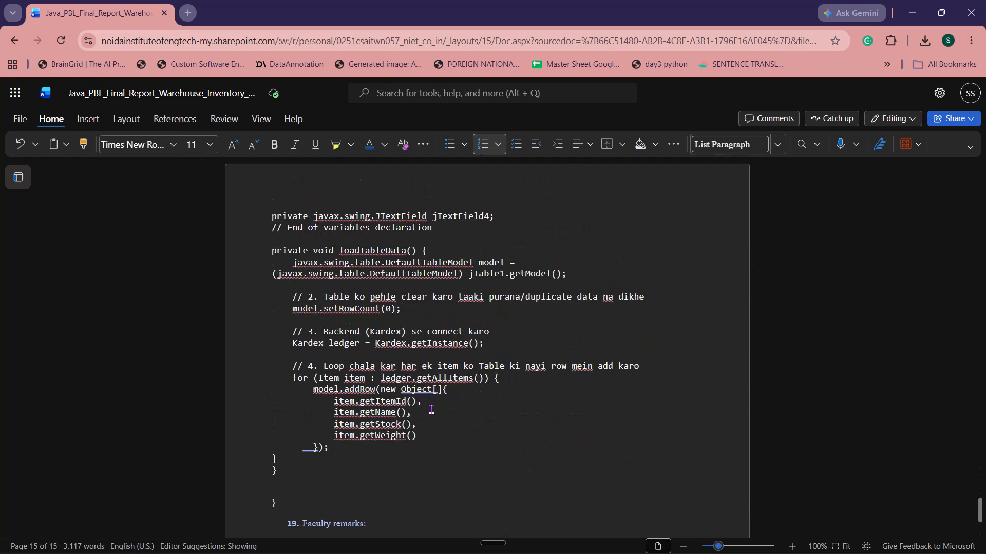
{"action": "scroll", "coordinate": [431, 409], "scroll_direction": "up", "scroll_amount": 16}
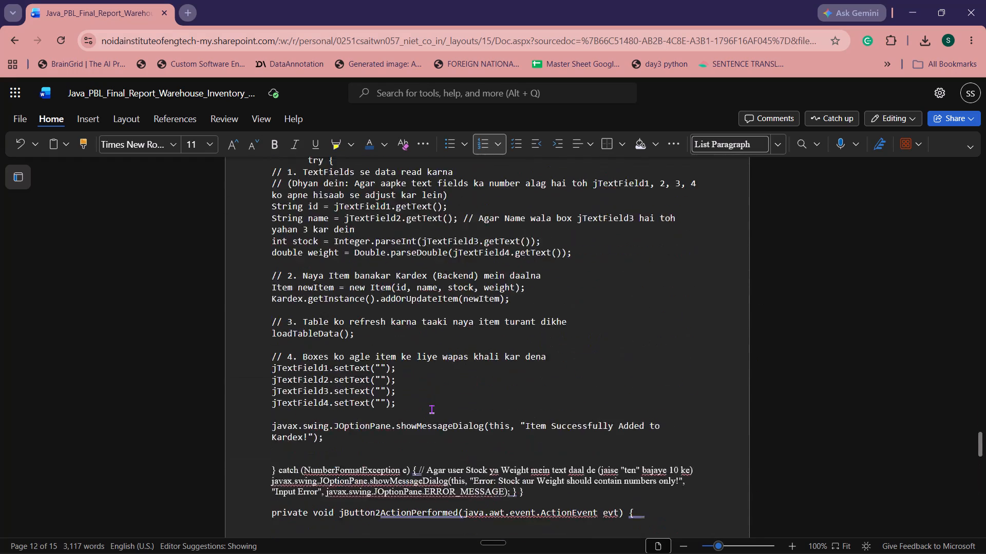
{"action": "scroll", "coordinate": [431, 409], "scroll_direction": "up", "scroll_amount": 16}
{"action": "scroll", "coordinate": [431, 409], "scroll_direction": "up", "scroll_amount": 8}
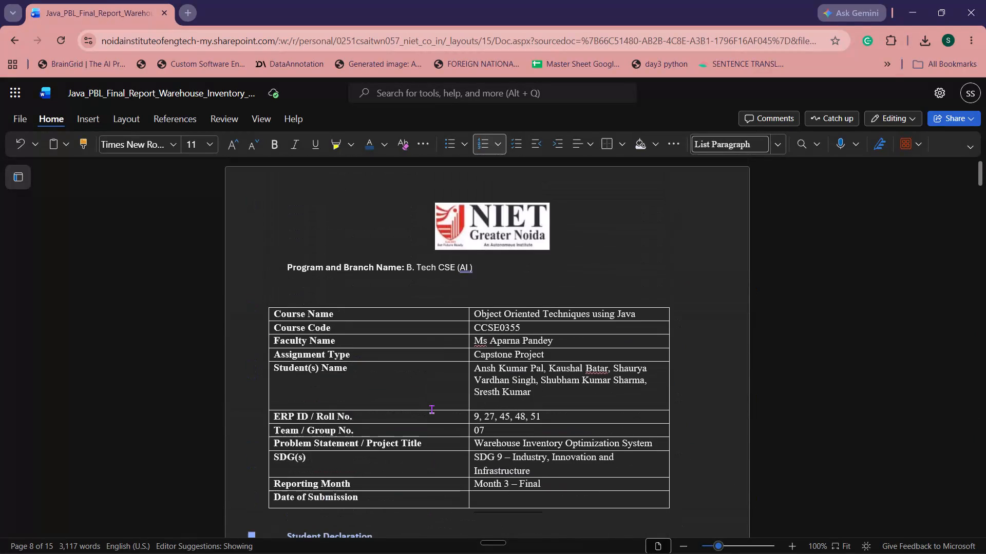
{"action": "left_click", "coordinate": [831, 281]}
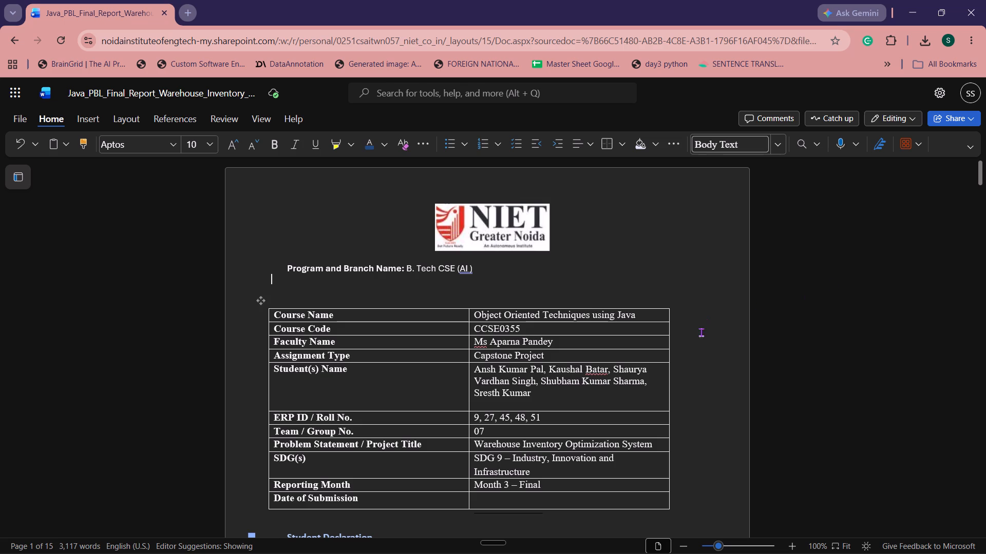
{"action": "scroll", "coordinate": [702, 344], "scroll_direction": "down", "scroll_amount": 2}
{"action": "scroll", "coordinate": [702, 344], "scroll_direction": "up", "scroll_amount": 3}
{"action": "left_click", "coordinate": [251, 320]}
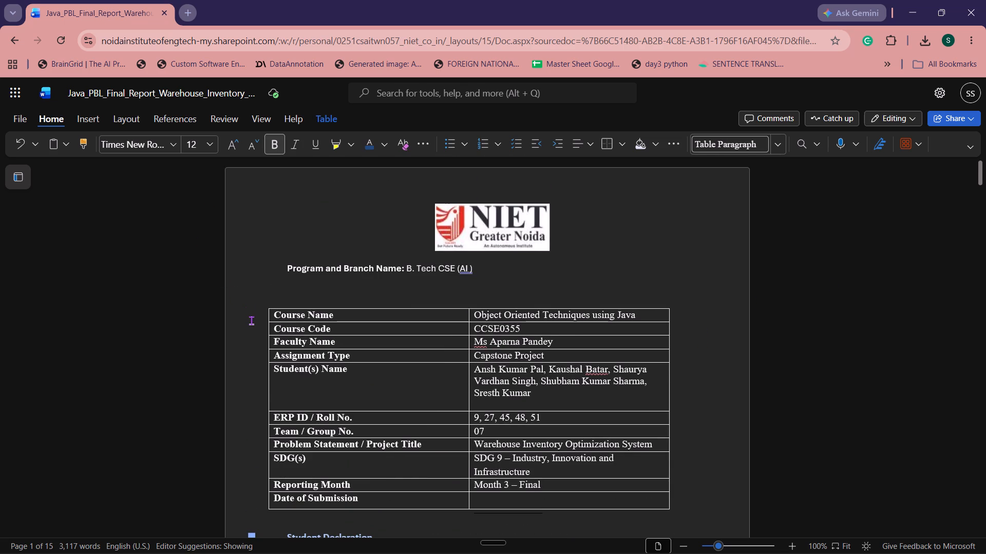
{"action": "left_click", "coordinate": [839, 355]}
Review the report from the Student Declaration through the team details, numbered sections and source code to 19. Faculty remarks.
{"action": "scroll", "coordinate": [839, 355], "scroll_direction": "down", "scroll_amount": 4}
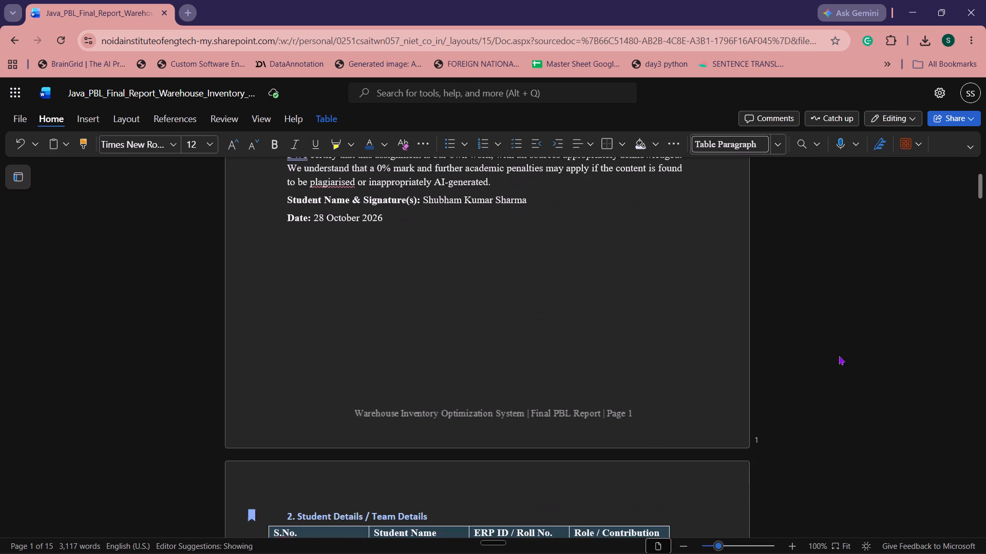
{"action": "scroll", "coordinate": [839, 355], "scroll_direction": "down", "scroll_amount": 1}
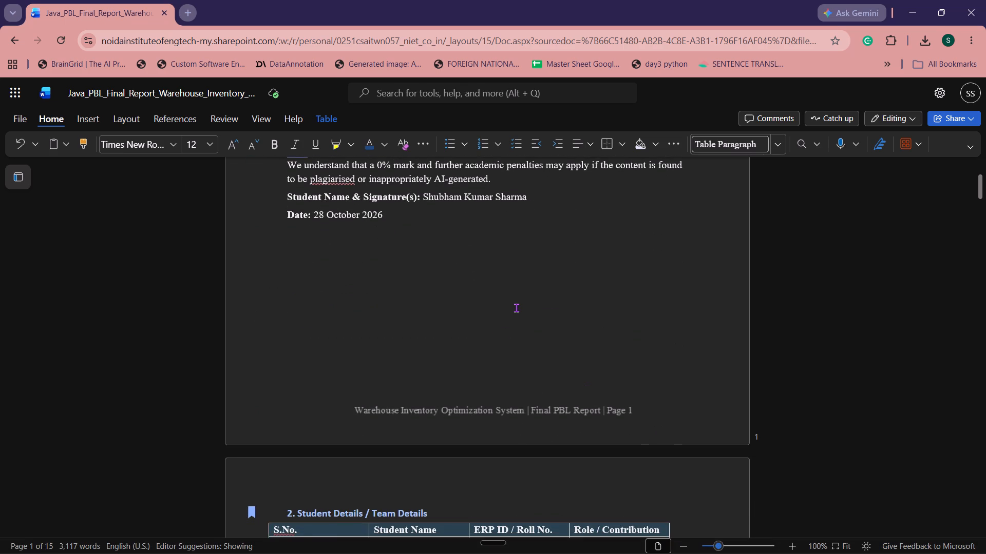
{"action": "scroll", "coordinate": [516, 307], "scroll_direction": "down", "scroll_amount": 6}
{"action": "scroll", "coordinate": [516, 307], "scroll_direction": "up", "scroll_amount": 2}
{"action": "scroll", "coordinate": [516, 307], "scroll_direction": "down", "scroll_amount": 6}
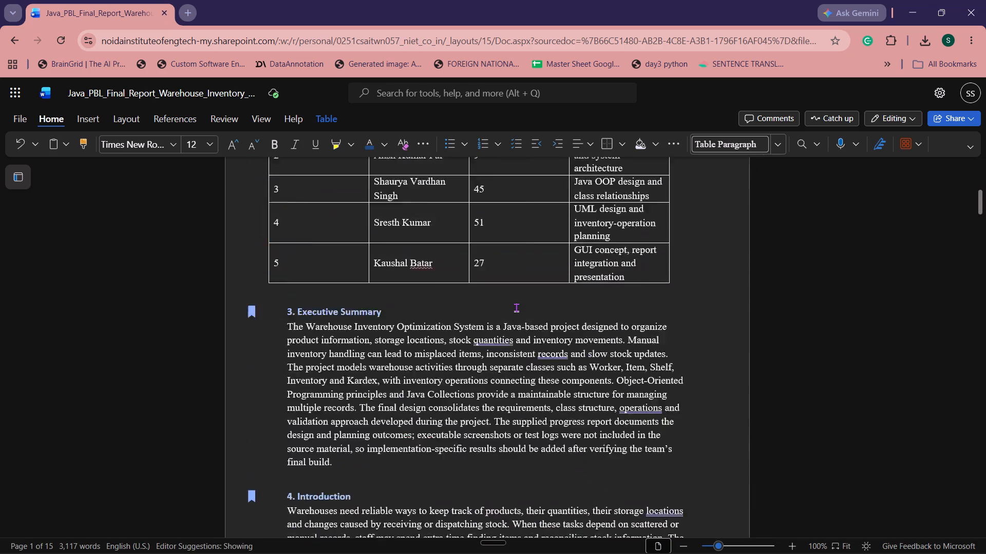
{"action": "scroll", "coordinate": [516, 307], "scroll_direction": "down", "scroll_amount": 19}
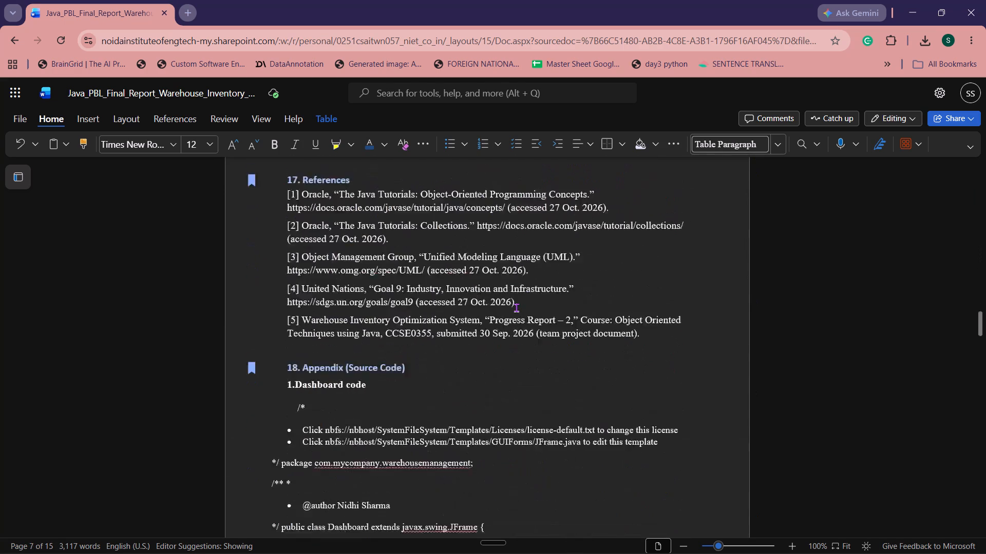
{"action": "scroll", "coordinate": [516, 307], "scroll_direction": "down", "scroll_amount": 17}
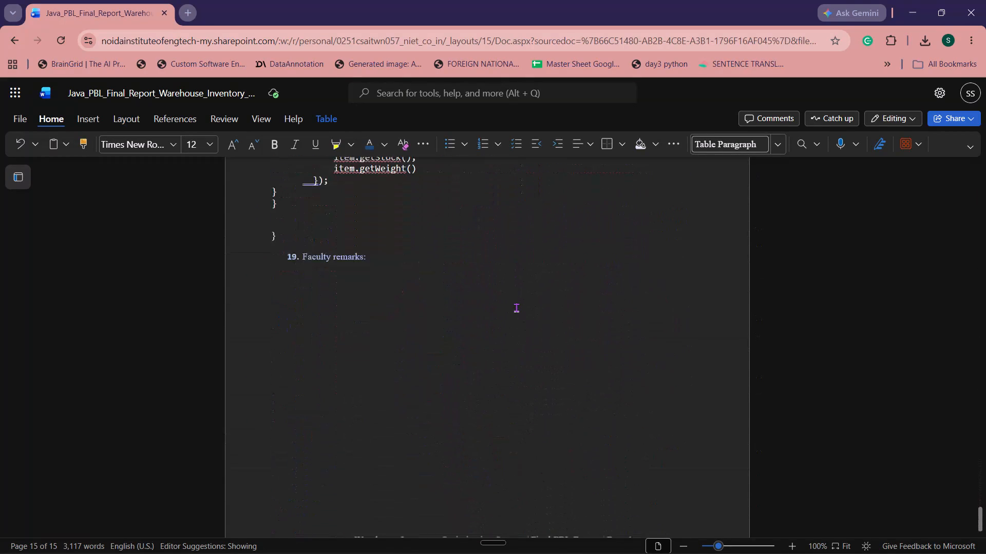
Download a copy of the report to the java pbl folder as Java_PBL_Final_Report_Warehouse_Inventory_Optimization, replacing the existing file.
{"action": "left_click", "coordinate": [21, 121]}
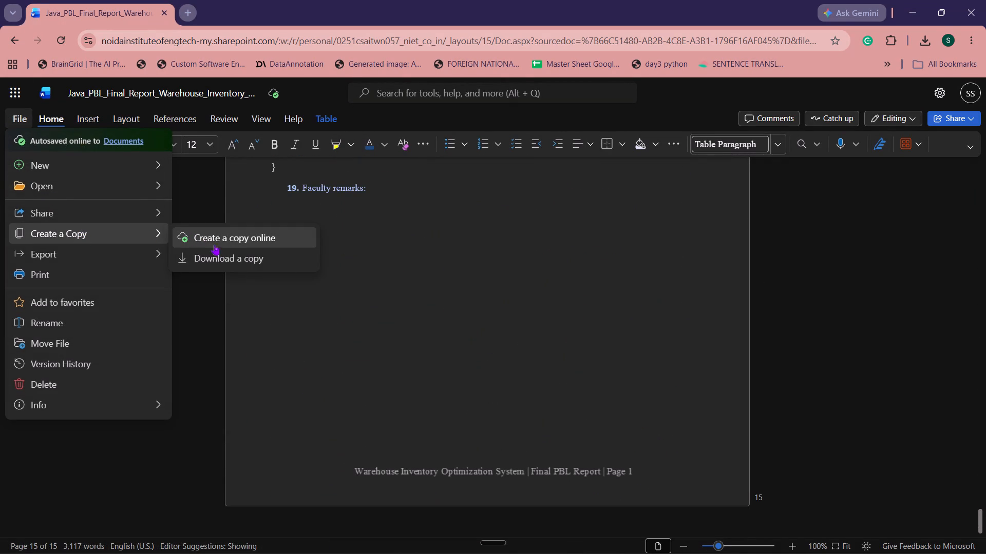
{"action": "left_click", "coordinate": [223, 252]}
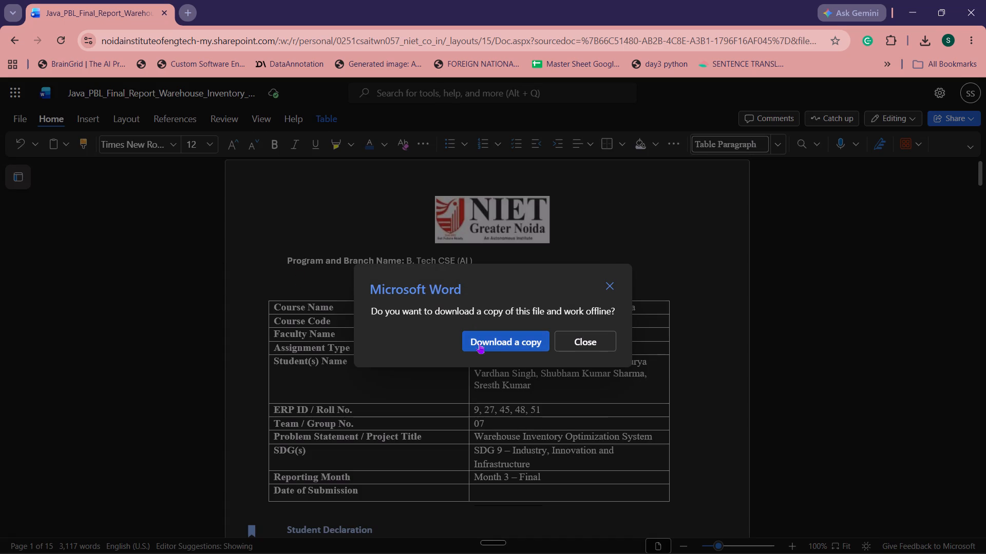
{"action": "left_click", "coordinate": [479, 343]}
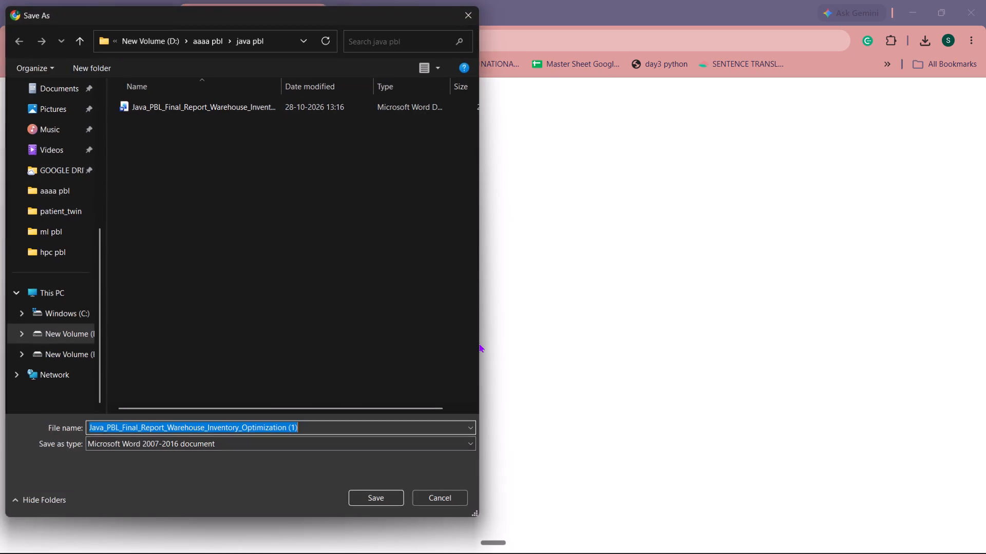
{"action": "left_click", "coordinate": [336, 431]}
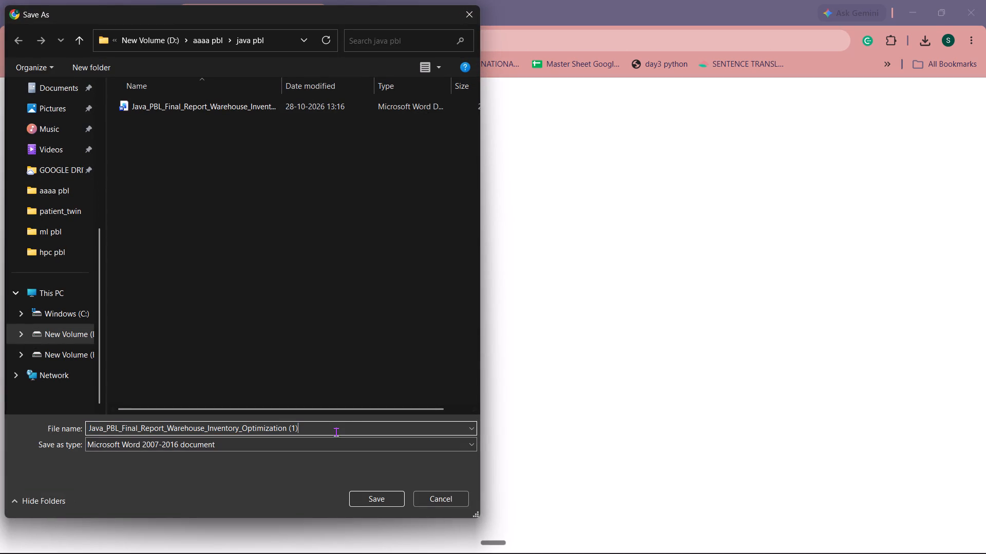
{"action": "key", "text": "BackSpace"}
{"action": "key", "text": "BackSpace"}
{"action": "key", "text": "BackSpace"}
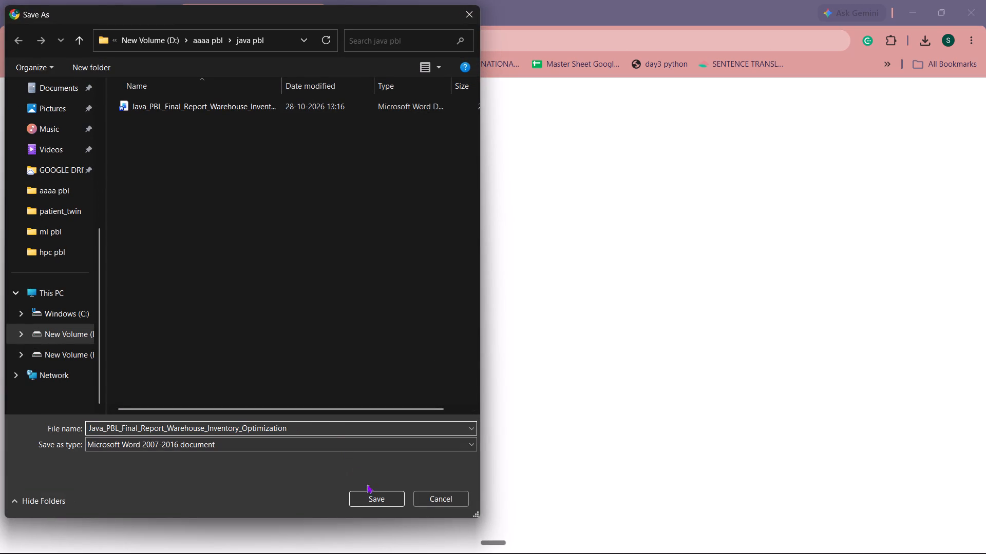
{"action": "left_click", "coordinate": [372, 493]}
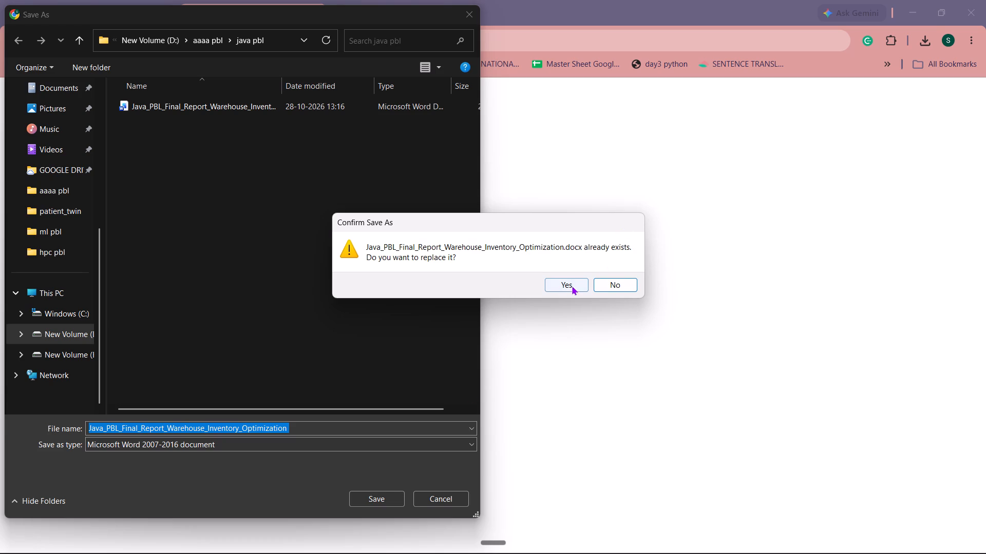
{"action": "left_click", "coordinate": [570, 288]}
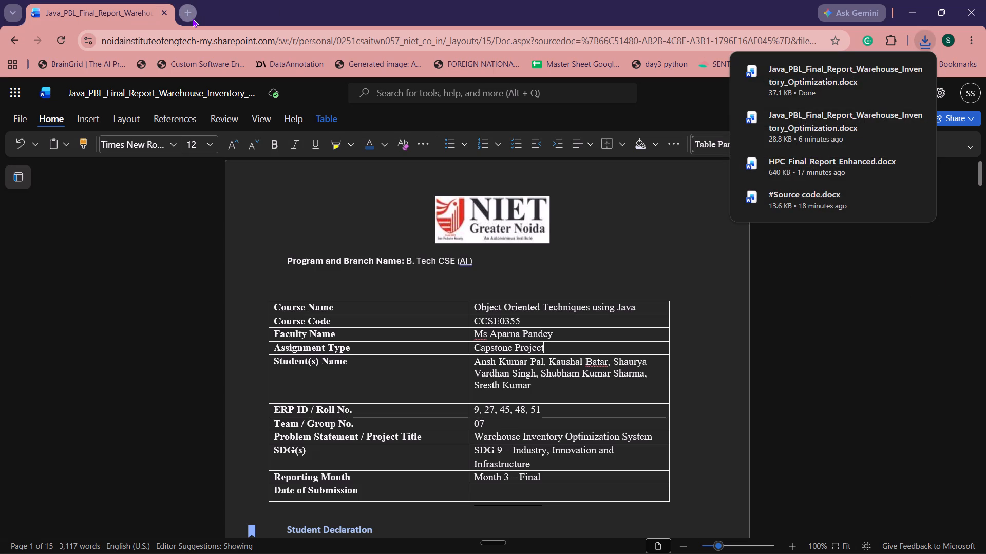
Open Word for the web in a new browser tab and create a blank document.
{"action": "scroll", "coordinate": [471, 419], "scroll_direction": "down", "scroll_amount": 16}
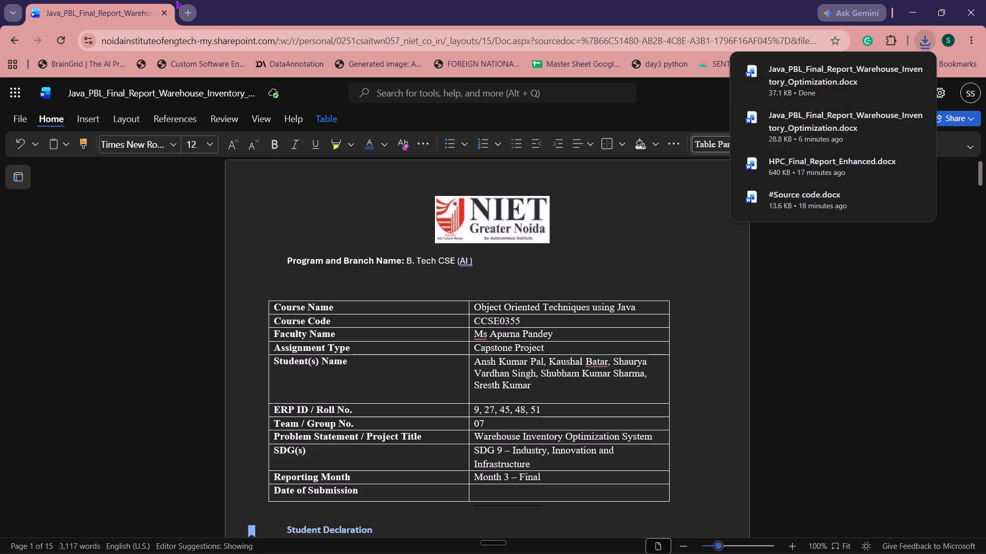
{"action": "left_click", "coordinate": [184, 8]}
{"action": "type", "text": "word"}
{"action": "key", "text": "Return"}
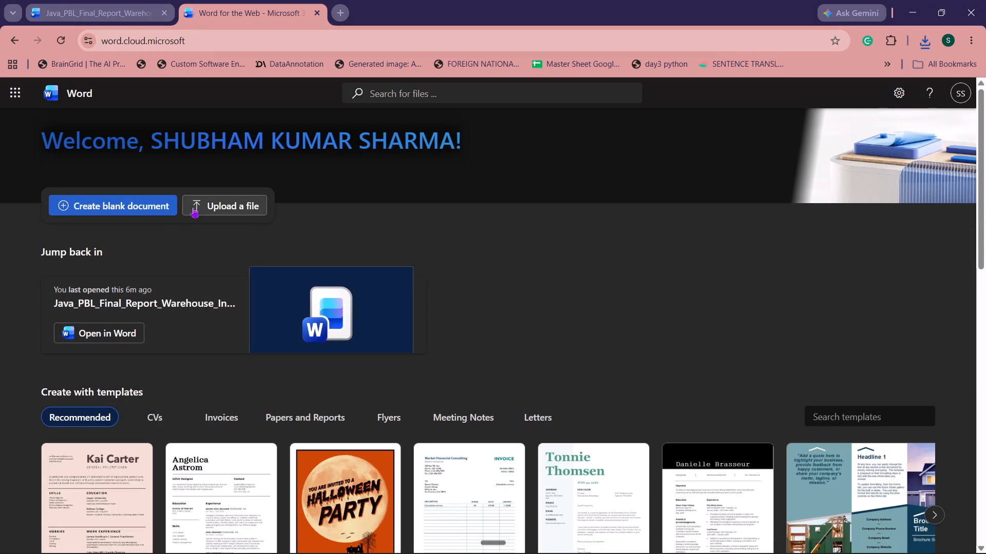
{"action": "left_click", "coordinate": [155, 207]}
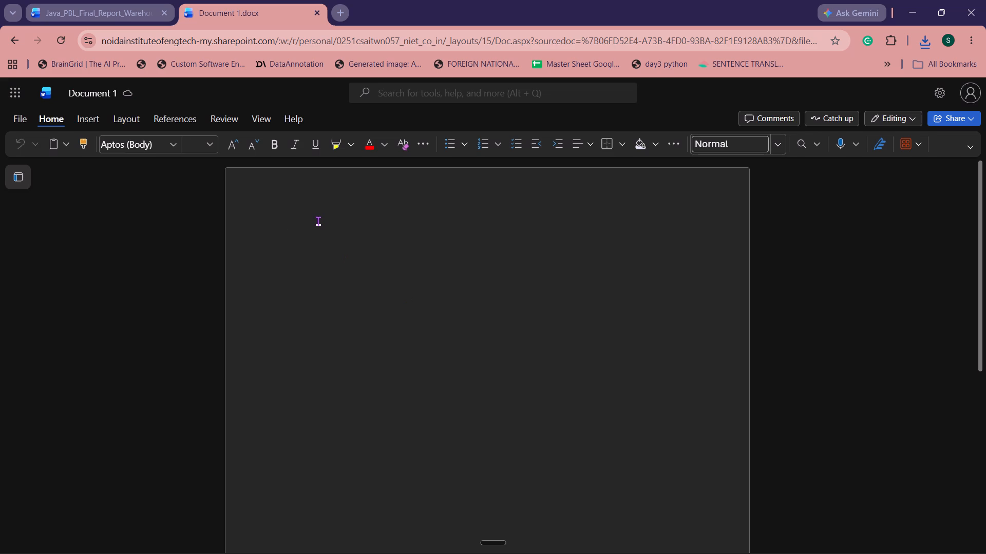
Enter the title "#SOURCE CODE" and, on the line below it, the heading "1.Dashboard.java".
{"action": "key", "text": "shift+numbersign"}
{"action": "type", "text": "SOUREC"}
{"action": "key", "text": "shift+BackSpace"}
{"action": "key", "text": "shift+BackSpace"}
{"action": "type", "text": "CE CODE"}
{"action": "key", "text": "Return"}
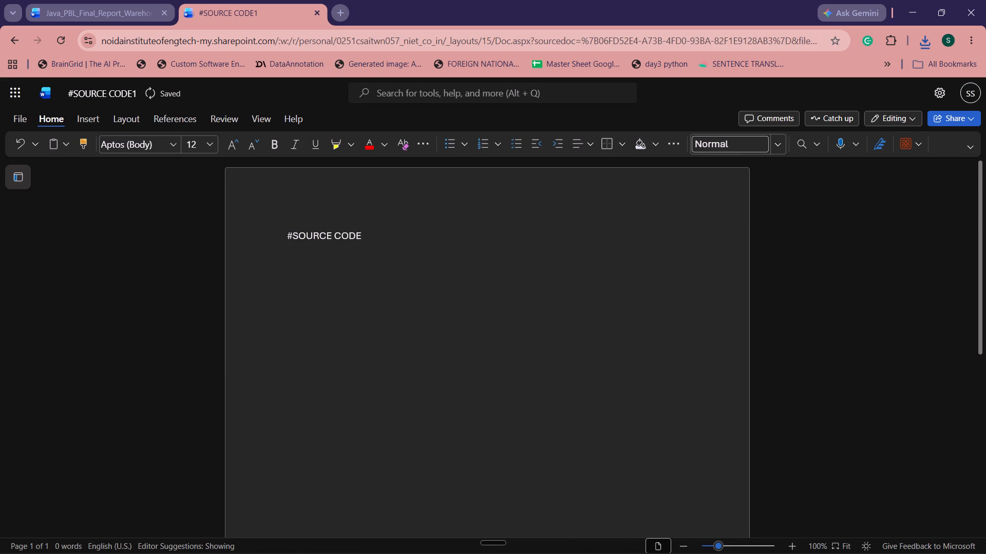
{"action": "type", "text": "1."}
{"action": "type", "text": "Dashboard"}
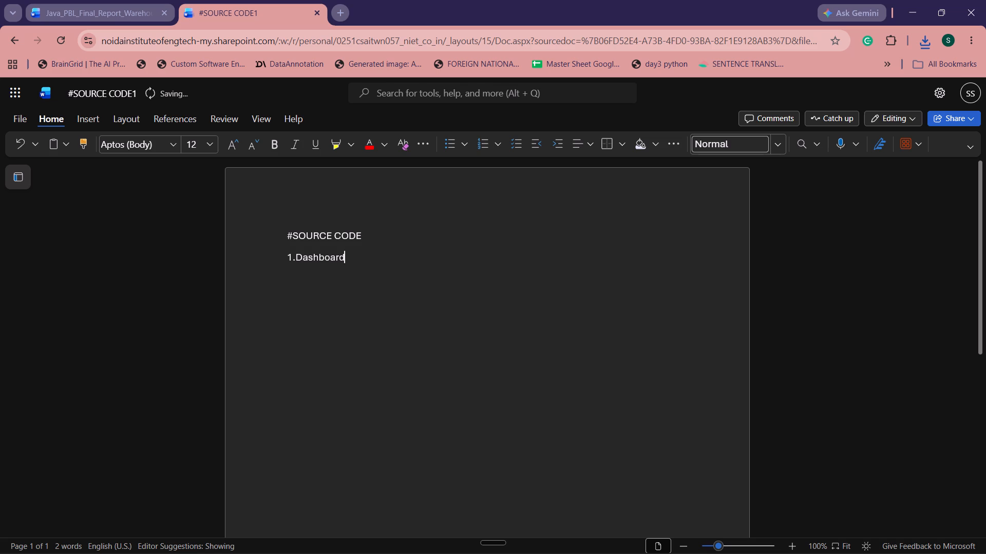
{"action": "type", "text": ".java"}
{"action": "key", "text": "Return"}
Make the "1.Dashboard.java" heading bold at font size 14 and deselect it.
{"action": "left_click_drag", "start_coordinate": [382, 259], "coordinate": [287, 255]}
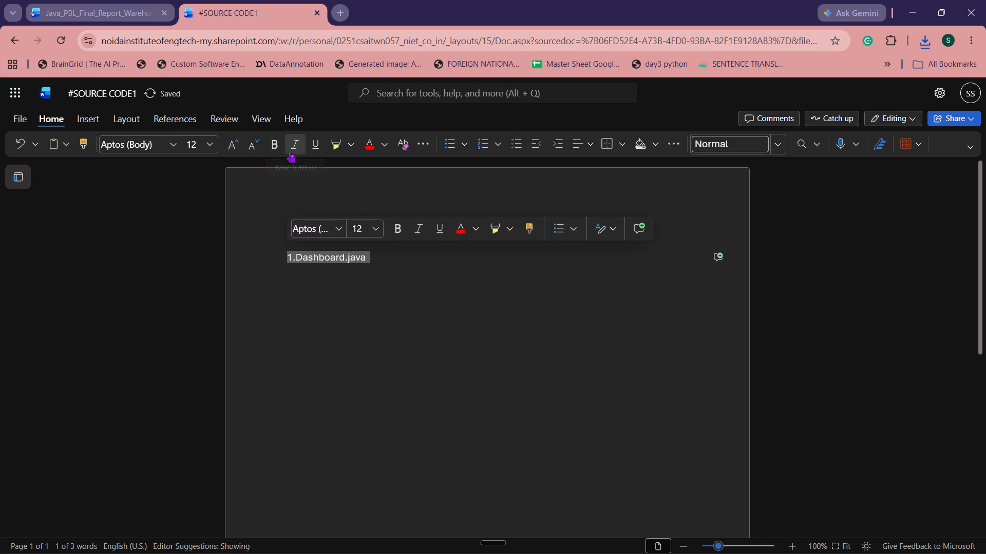
{"action": "left_click", "coordinate": [278, 145]}
{"action": "left_click", "coordinate": [213, 145]}
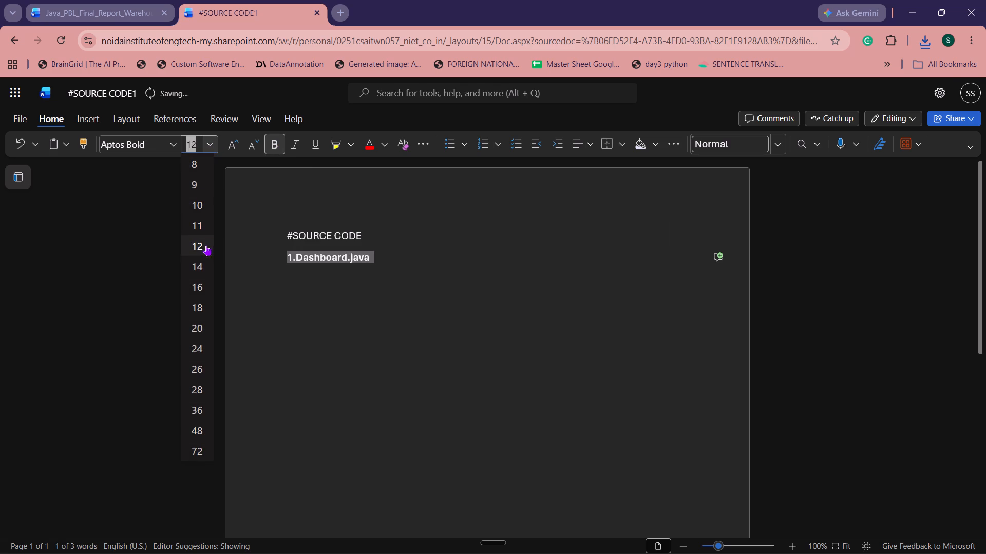
{"action": "left_click", "coordinate": [201, 270]}
{"action": "left_click", "coordinate": [397, 251]}
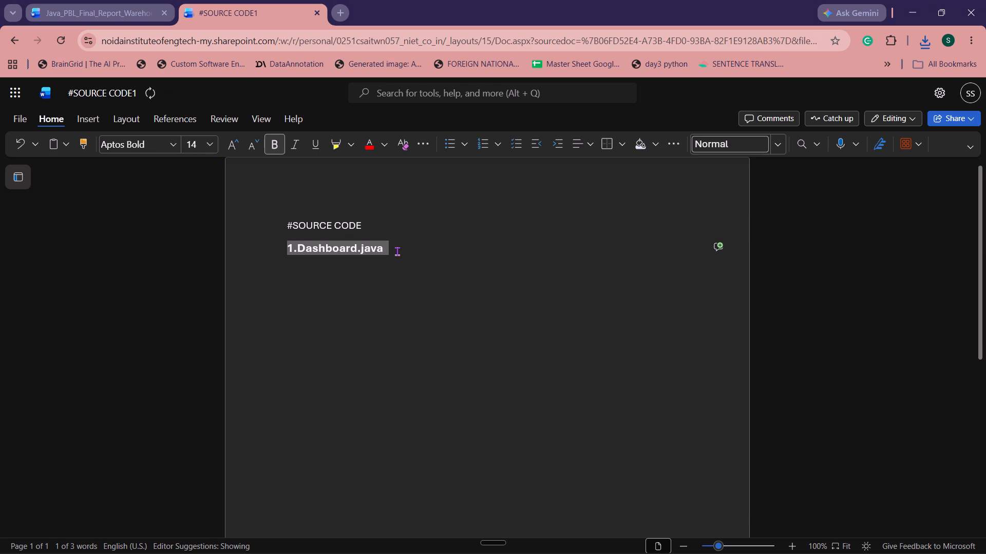
Paste the copied Dashboard source code on a new line indented by five spaces below the "1.Dashboard.java" heading.
{"action": "key", "text": "Return"}
{"action": "key", "text": "space"}
{"action": "key", "text": "space"}
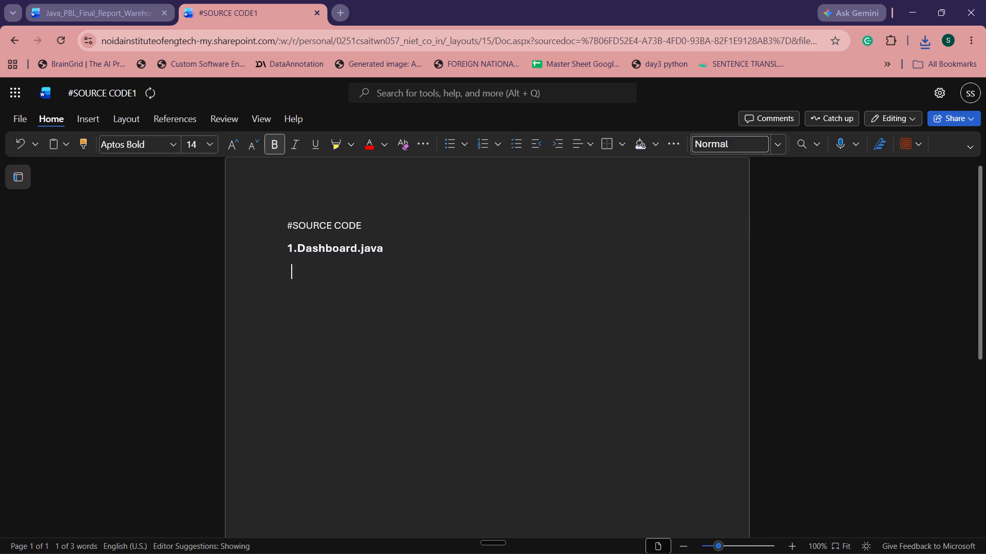
{"action": "key", "text": "space"}
{"action": "key", "text": "space"}
{"action": "key", "text": "space"}
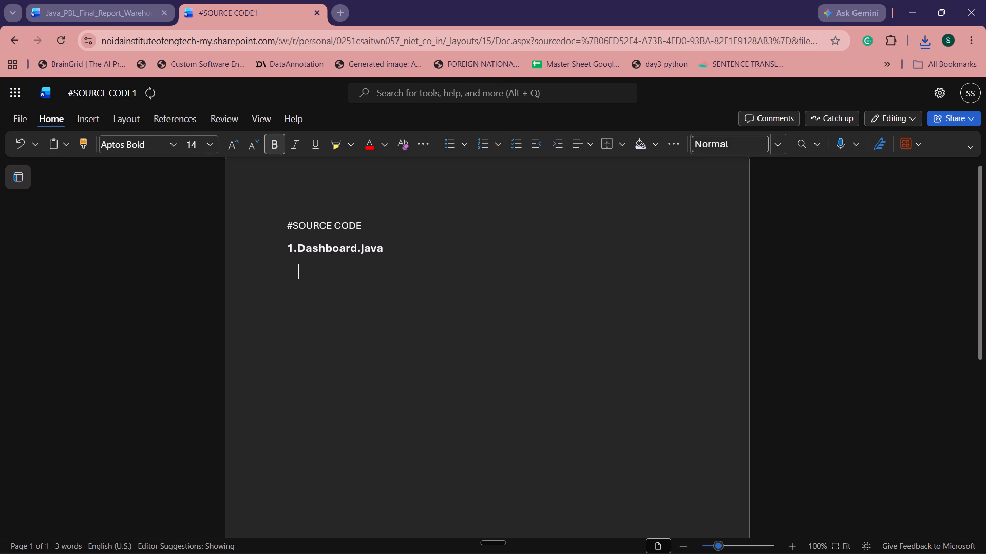
{"action": "key", "text": "ctrl+v"}
{"action": "scroll", "coordinate": [468, 375], "scroll_direction": "down", "scroll_amount": 1}
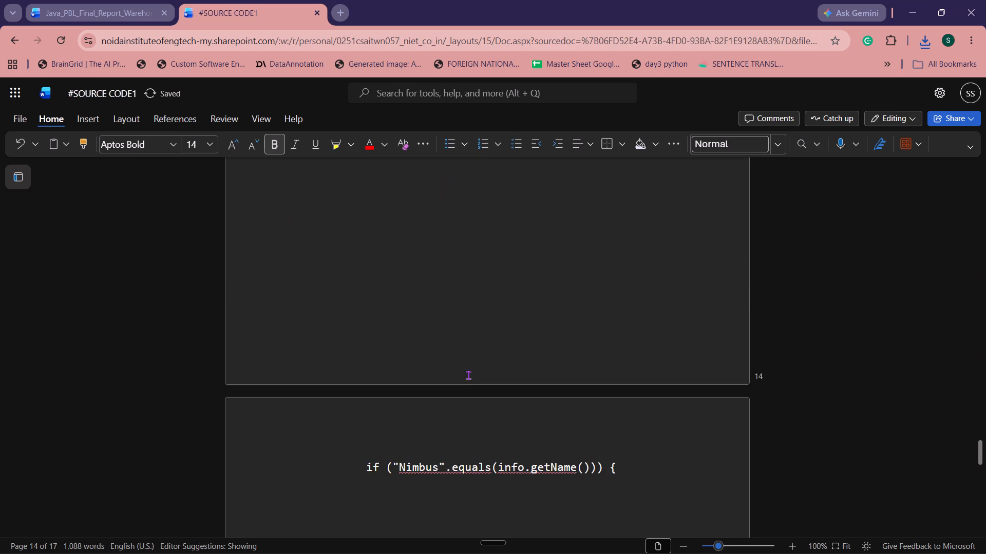
Undo the last code paste and paste the Dashboard source code again below the "1.Dashboard.java" heading.
{"action": "scroll", "coordinate": [468, 375], "scroll_direction": "up", "scroll_amount": 8}
{"action": "scroll", "coordinate": [468, 375], "scroll_direction": "down", "scroll_amount": 10}
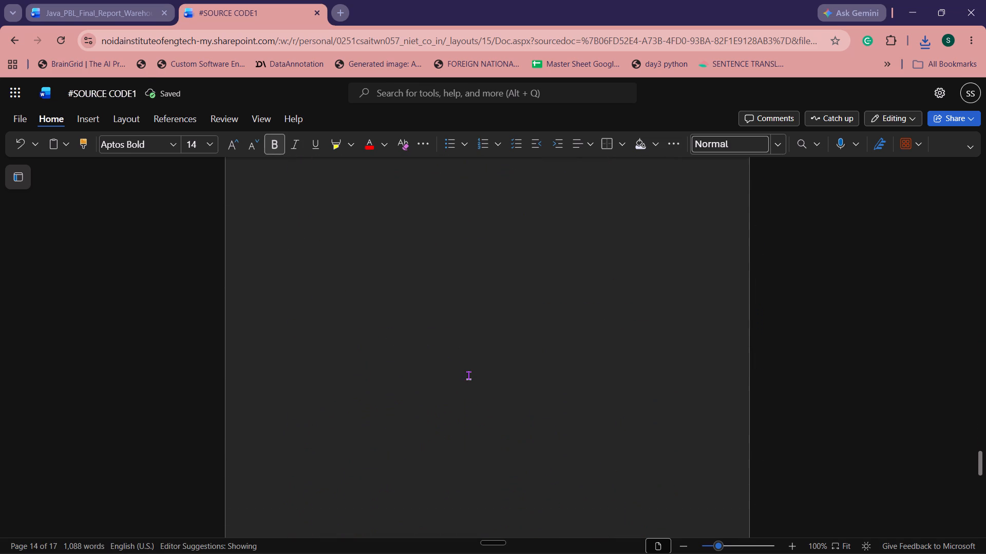
{"action": "scroll", "coordinate": [468, 375], "scroll_direction": "down", "scroll_amount": 12}
{"action": "scroll", "coordinate": [468, 375], "scroll_direction": "up", "scroll_amount": 13}
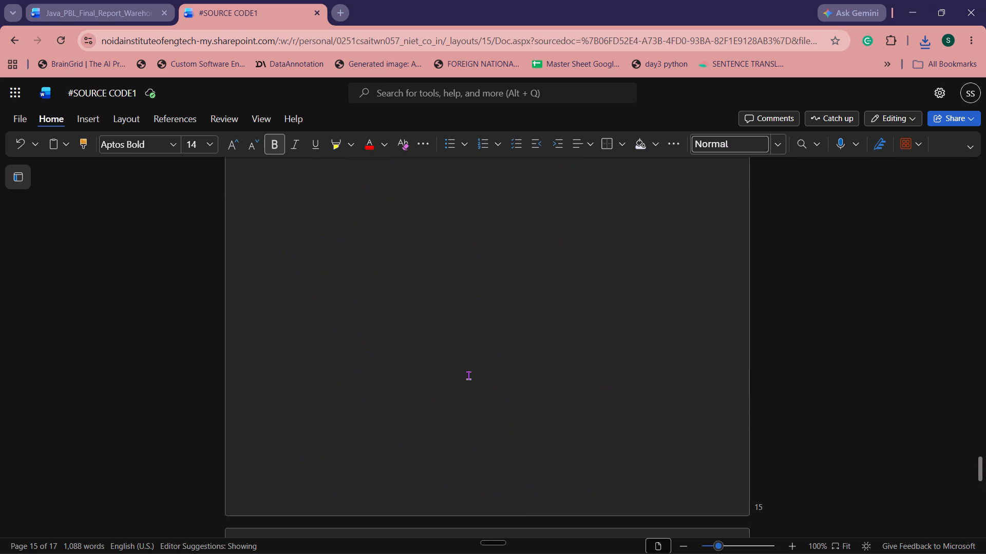
{"action": "scroll", "coordinate": [468, 375], "scroll_direction": "up", "scroll_amount": 1}
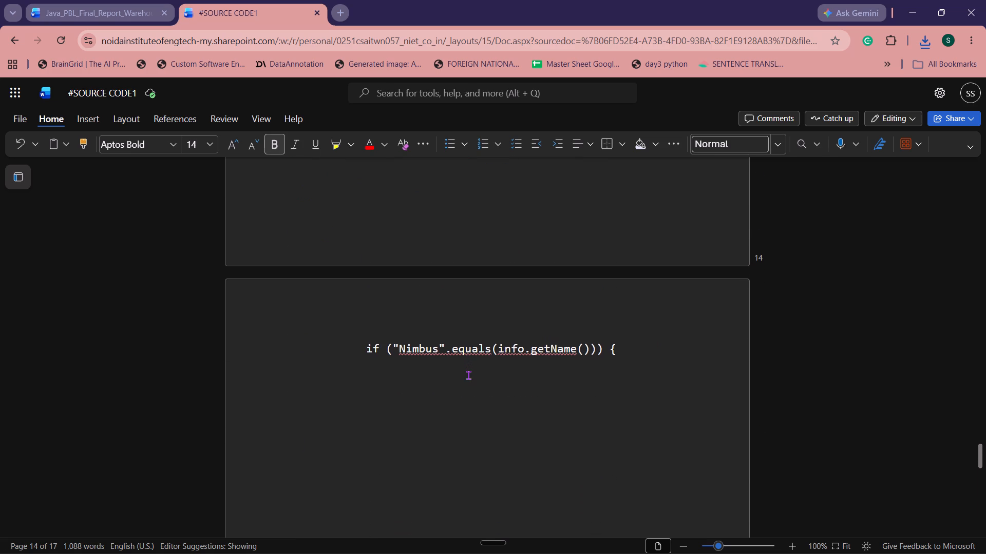
{"action": "key", "text": "ctrl+z"}
{"action": "scroll", "coordinate": [468, 375], "scroll_direction": "up", "scroll_amount": 5}
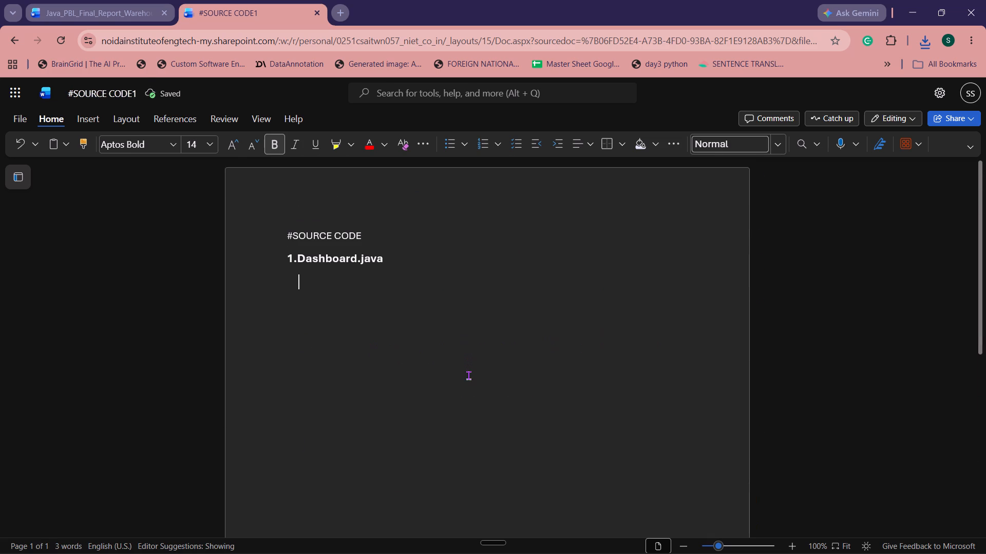
{"action": "key", "text": "ctrl+v"}
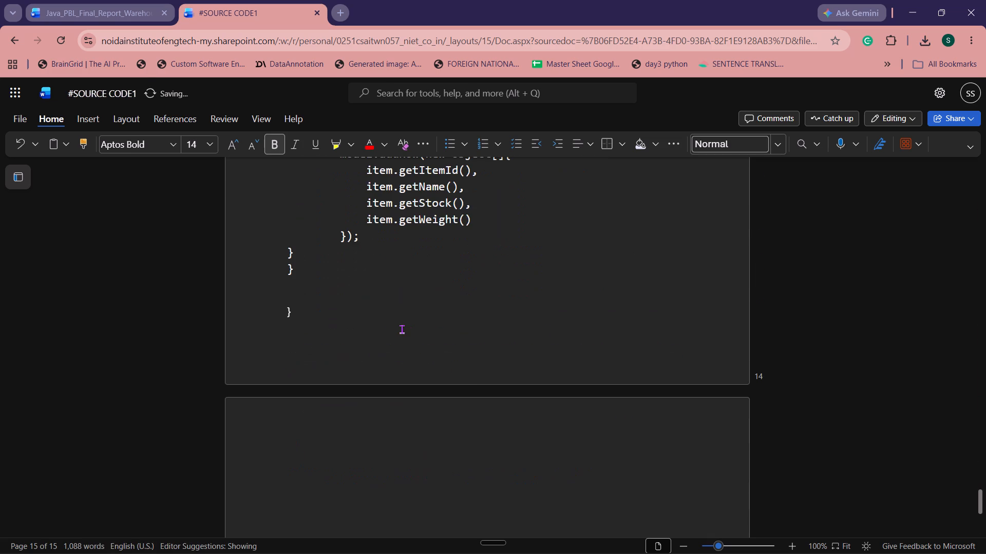
Remove bold from all the pasted Dashboard code, from its last closing brace up to the opening "/*", and deselect it.
{"action": "left_click_drag", "start_coordinate": [358, 329], "coordinate": [313, 102]}
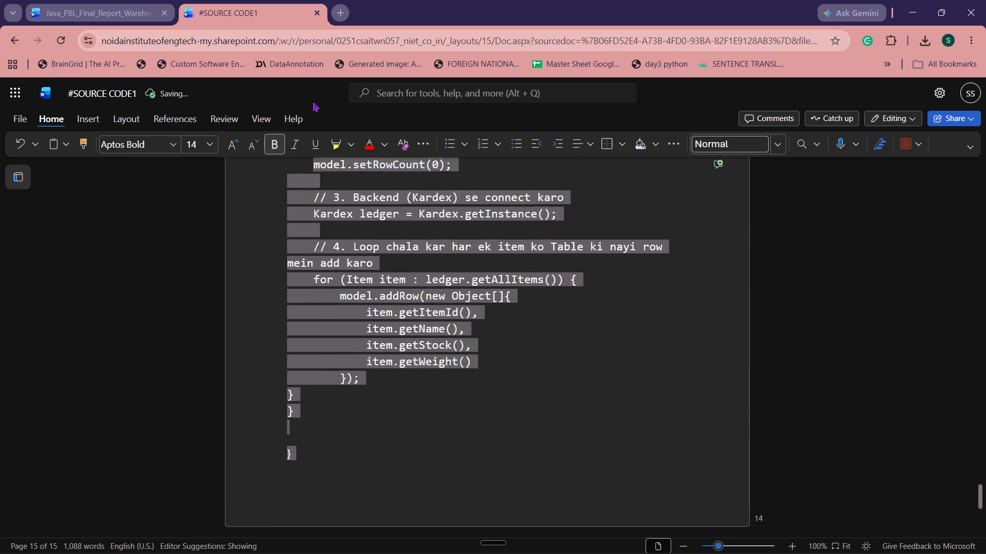
{"action": "left_click_drag", "start_coordinate": [313, 102], "coordinate": [299, 152]}
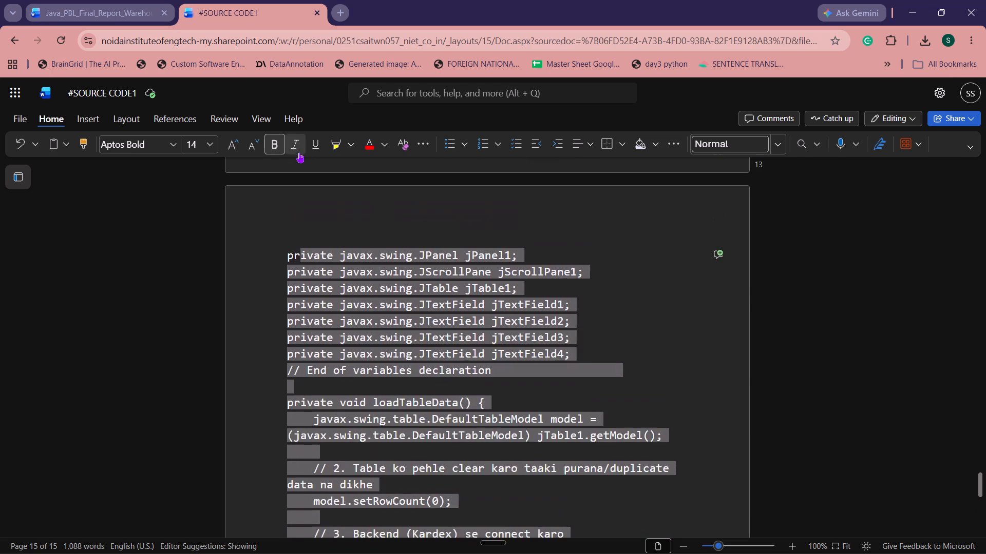
{"action": "left_click_drag", "start_coordinate": [299, 152], "coordinate": [314, 111]}
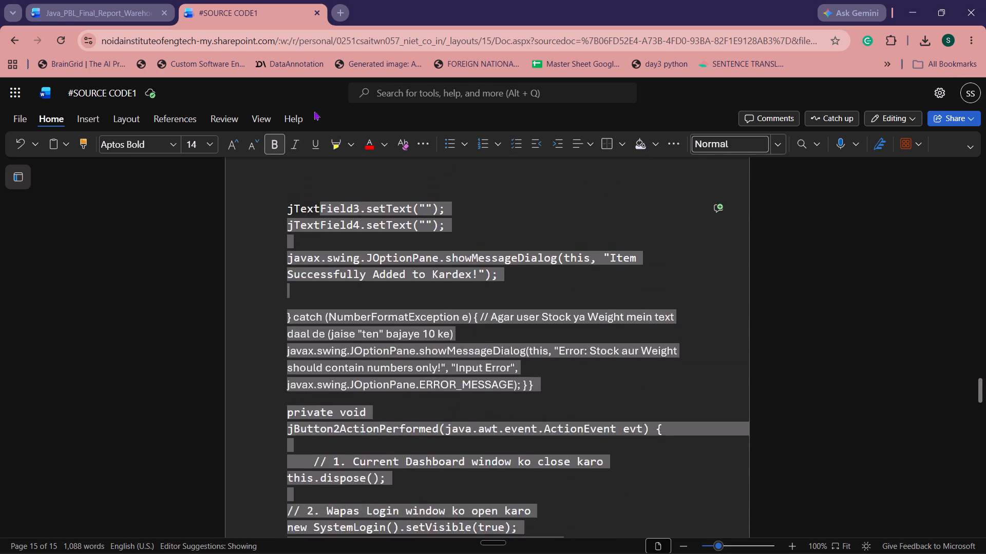
{"action": "left_click_drag", "start_coordinate": [314, 111], "coordinate": [314, 111]}
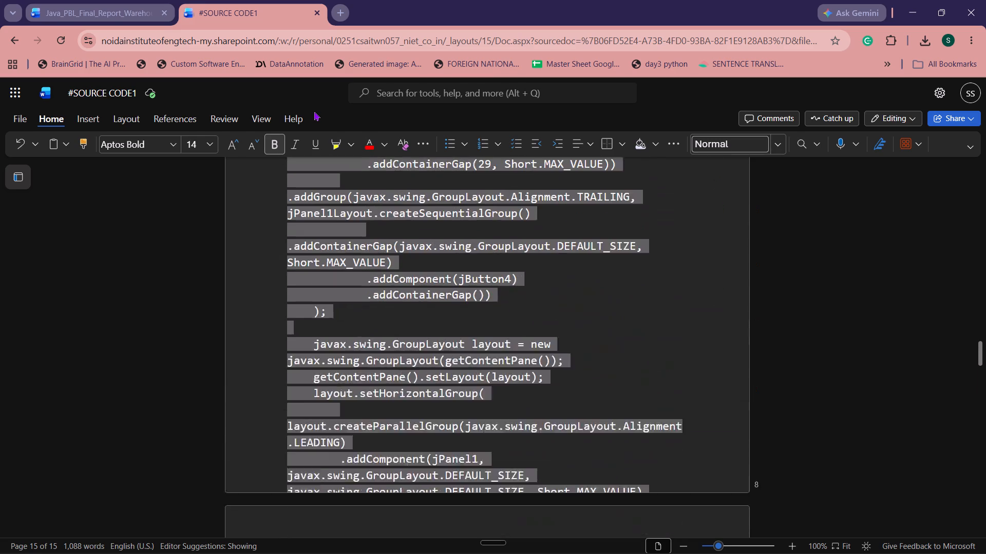
{"action": "left_click_drag", "start_coordinate": [314, 111], "coordinate": [315, 111]}
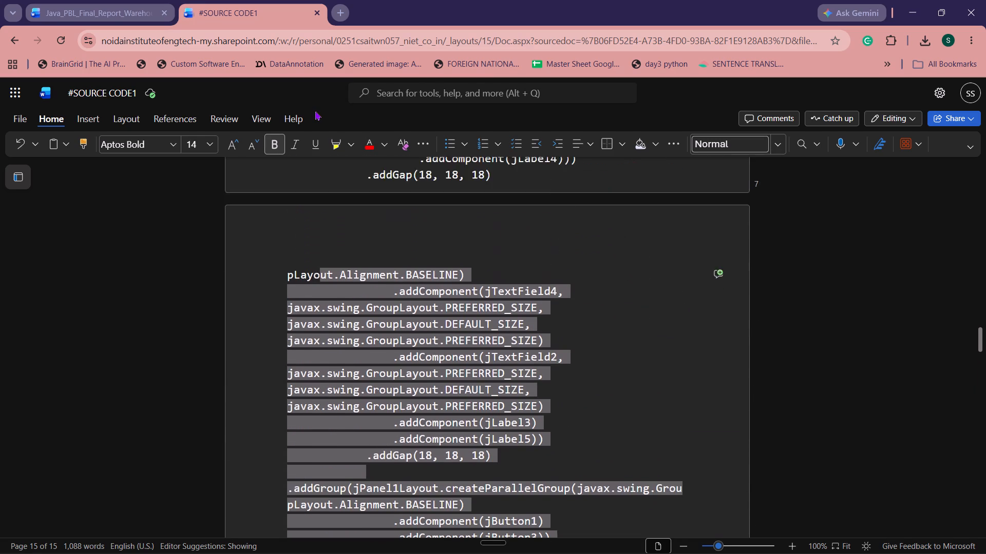
{"action": "left_click_drag", "start_coordinate": [315, 111], "coordinate": [319, 105]}
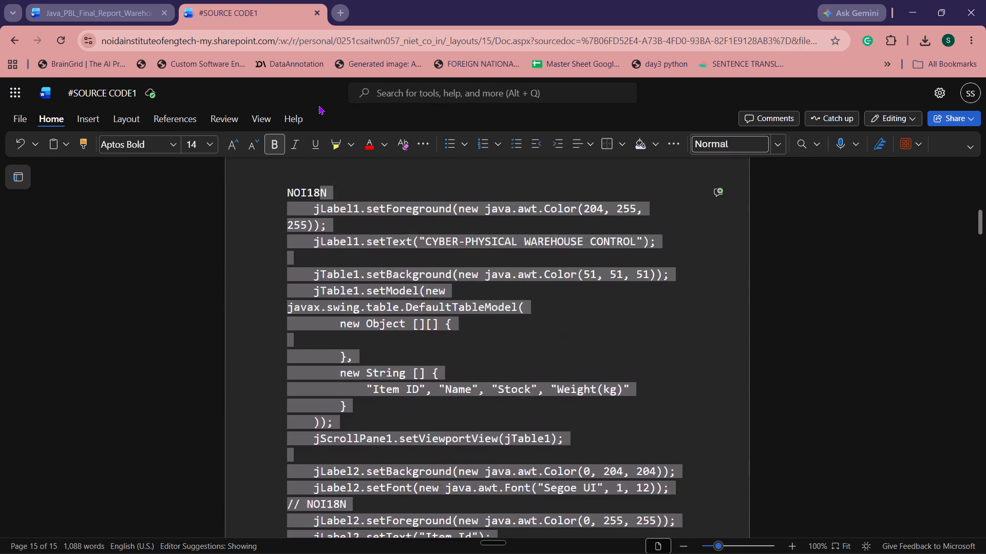
{"action": "left_click_drag", "start_coordinate": [319, 105], "coordinate": [321, 105]}
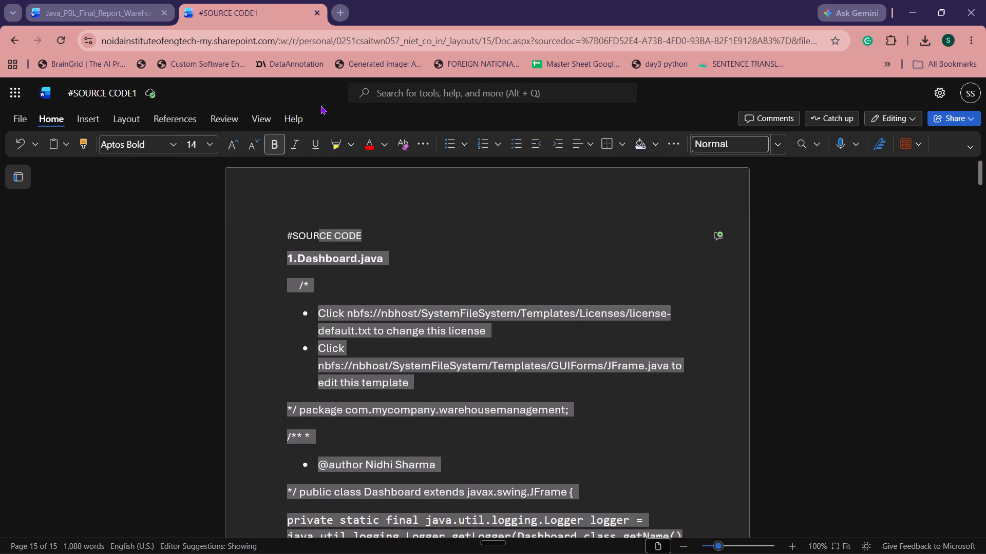
{"action": "left_click_drag", "start_coordinate": [321, 105], "coordinate": [291, 284]}
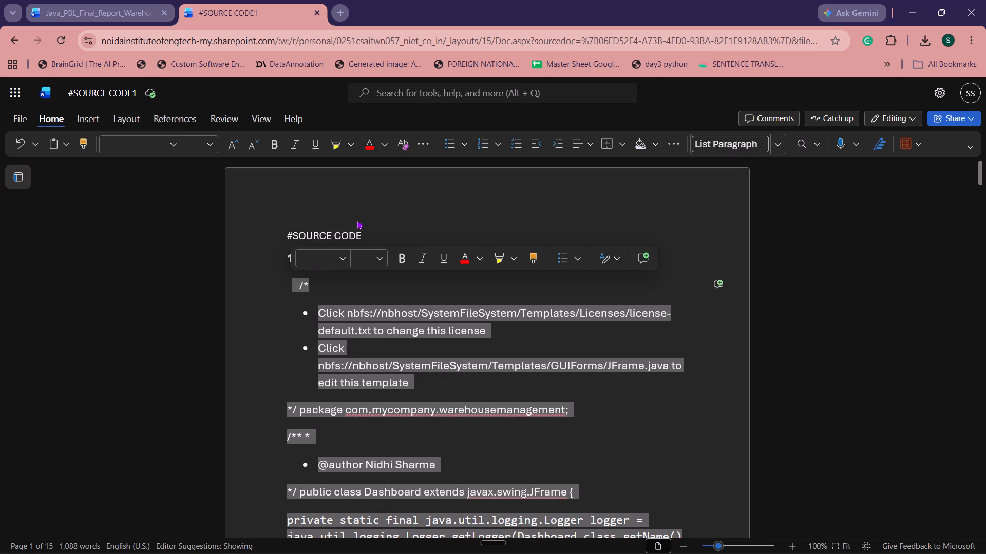
{"action": "left_click", "coordinate": [278, 144]}
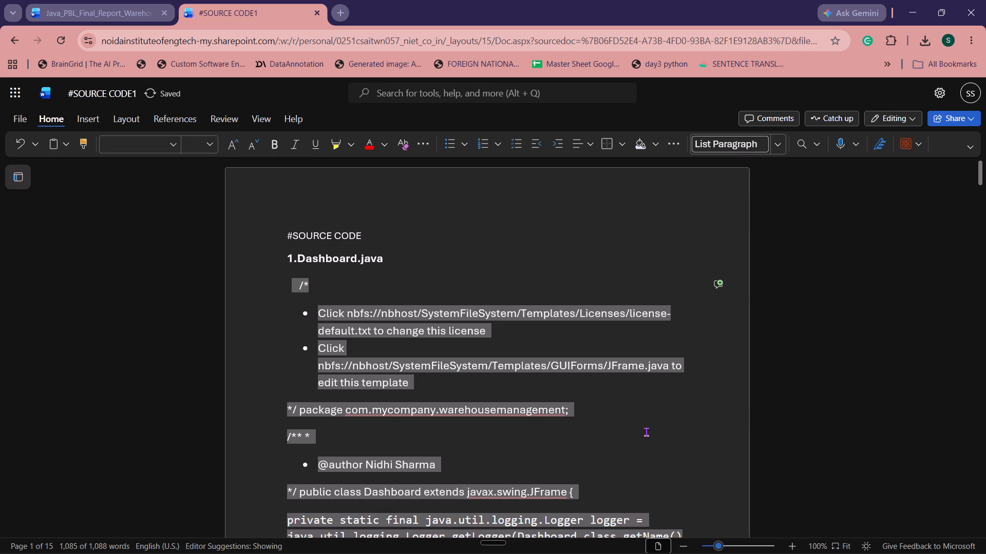
{"action": "left_click", "coordinate": [674, 445]}
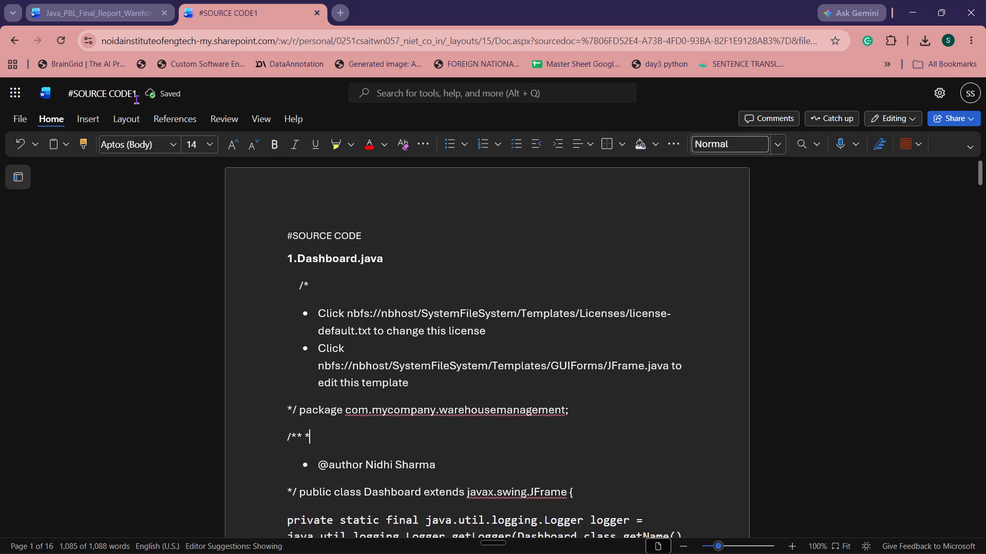
Download a copy of the source code document as "#SOURCE CODE1" in Word format to the java pbl folder.
{"action": "left_click", "coordinate": [30, 117]}
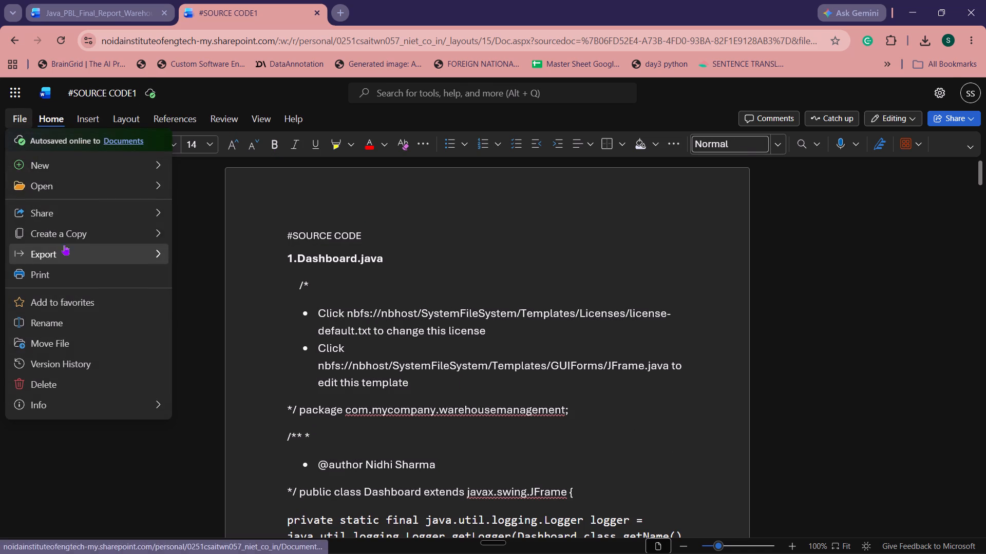
{"action": "left_click", "coordinate": [220, 256]}
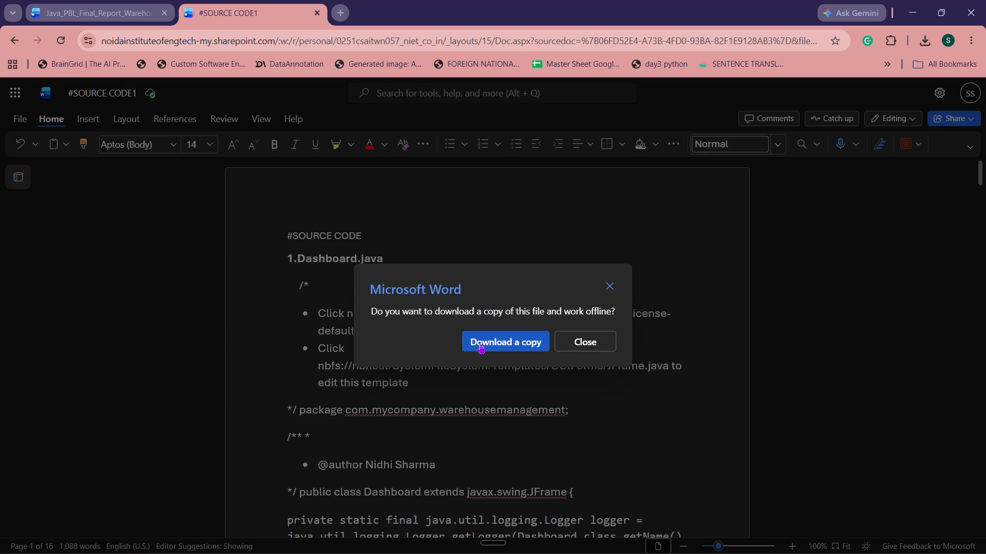
{"action": "left_click", "coordinate": [481, 342]}
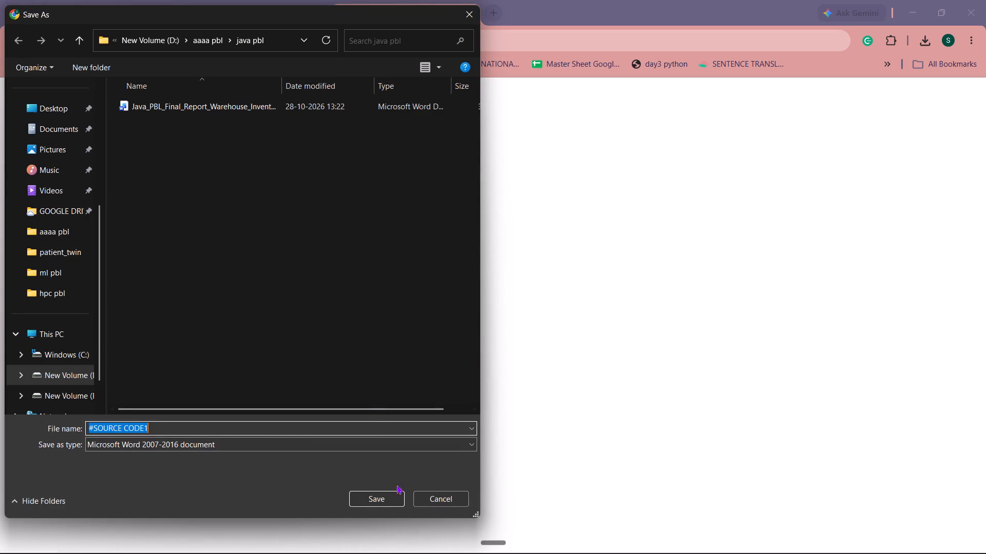
{"action": "left_click", "coordinate": [390, 497]}
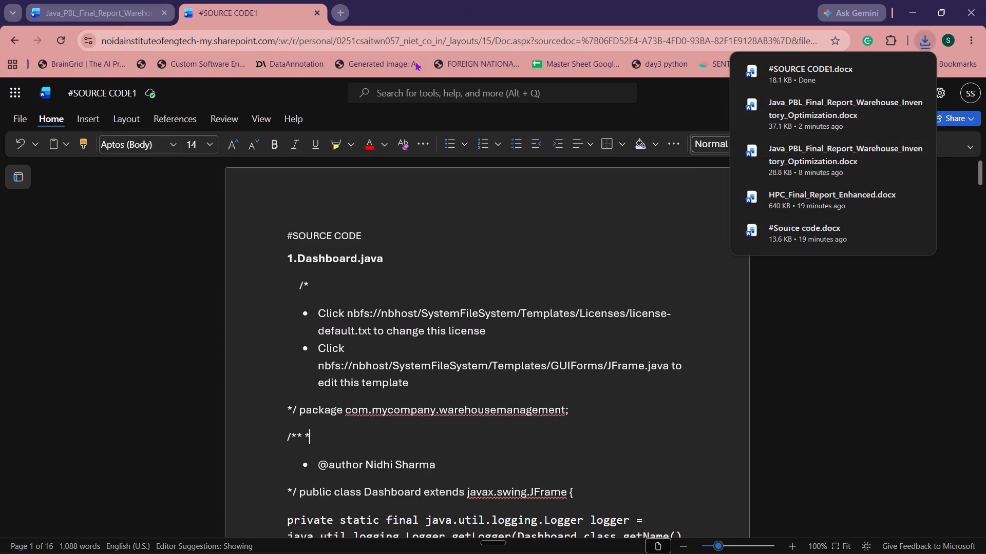
Close the source code and final report documents, leaving only a new blank browser tab open.
{"action": "left_click", "coordinate": [321, 9]}
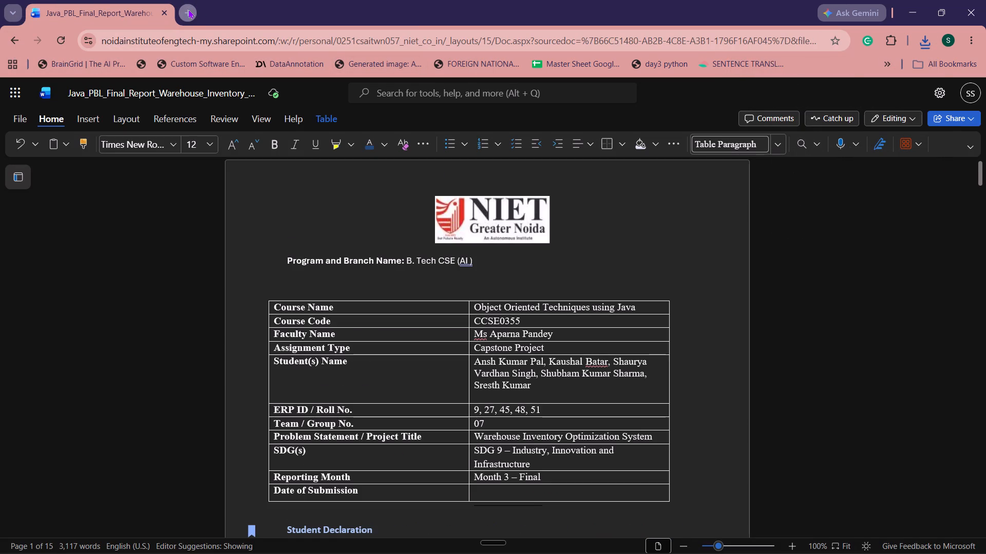
{"action": "left_click", "coordinate": [188, 9]}
{"action": "left_click", "coordinate": [163, 14]}
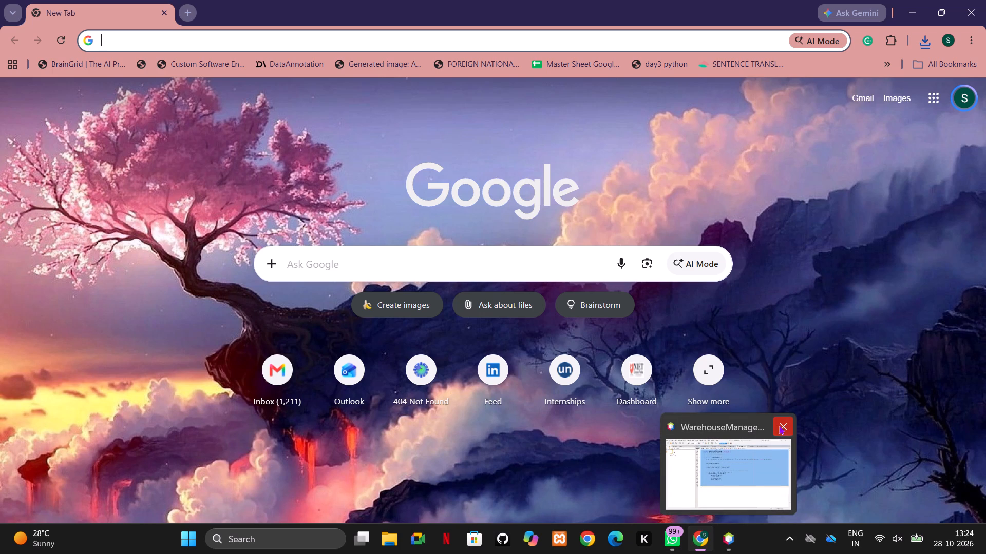
Close the warehouse management project's code editor window.
{"action": "left_click", "coordinate": [780, 425]}
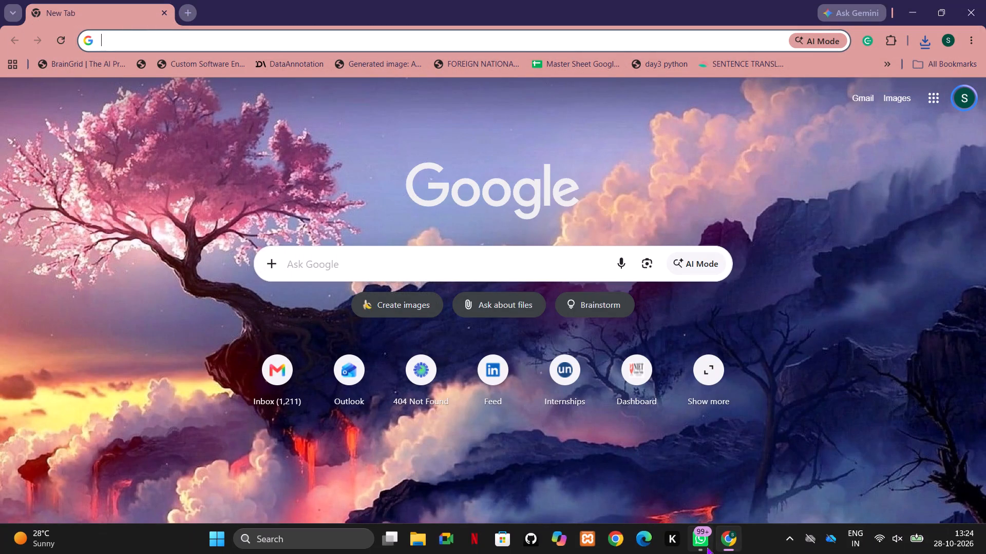
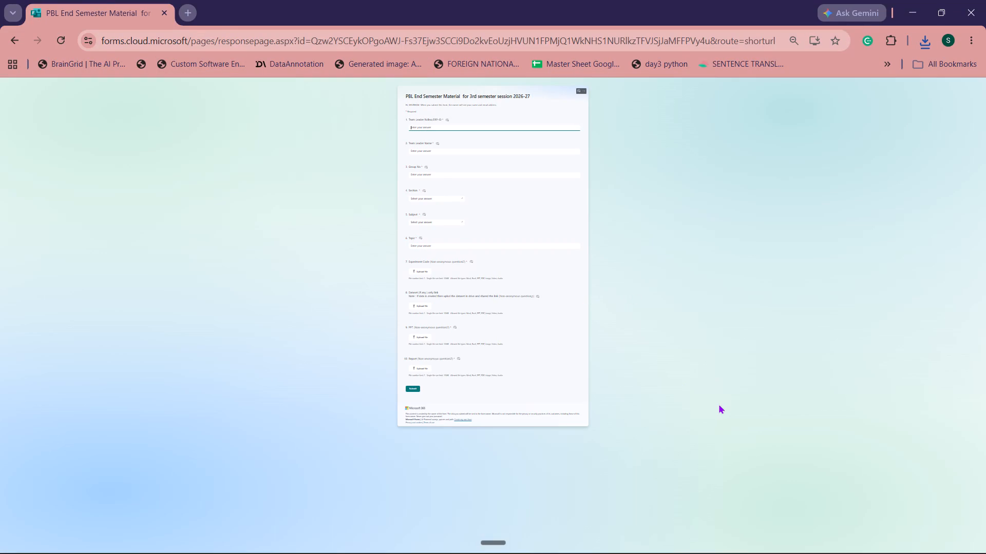
Attach the Java PBL final report Word document from the java pbl folder to a Gemini chat and send "read this".
{"action": "key", "text": "ctrl+plus"}
{"action": "key", "text": "ctrl+plus"}
{"action": "key", "text": "ctrl+plus"}
{"action": "key", "text": "ctrl+plus"}
{"action": "key", "text": "ctrl+plus"}
{"action": "key", "text": "ctrl+plus"}
{"action": "key", "text": "ctrl+plus"}
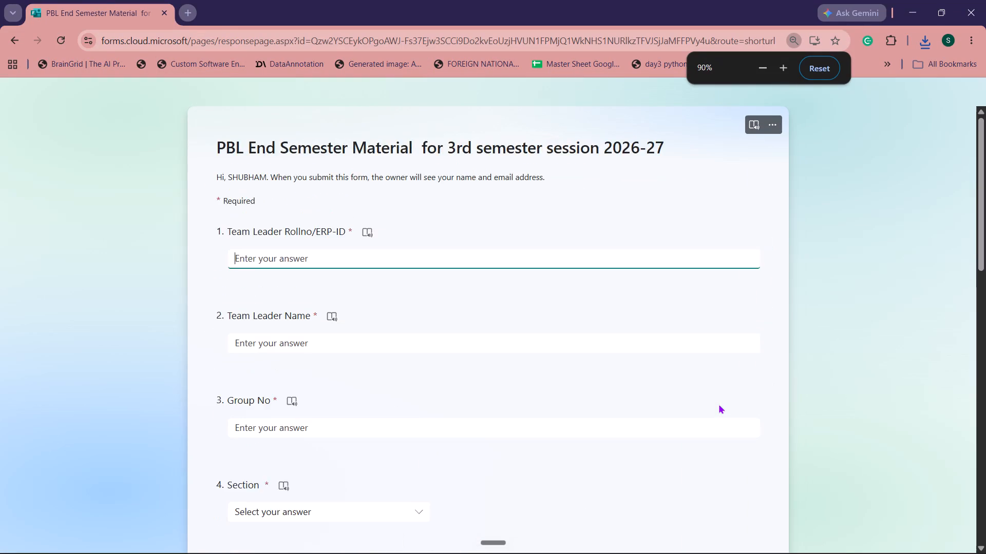
{"action": "left_click", "coordinate": [849, 9]}
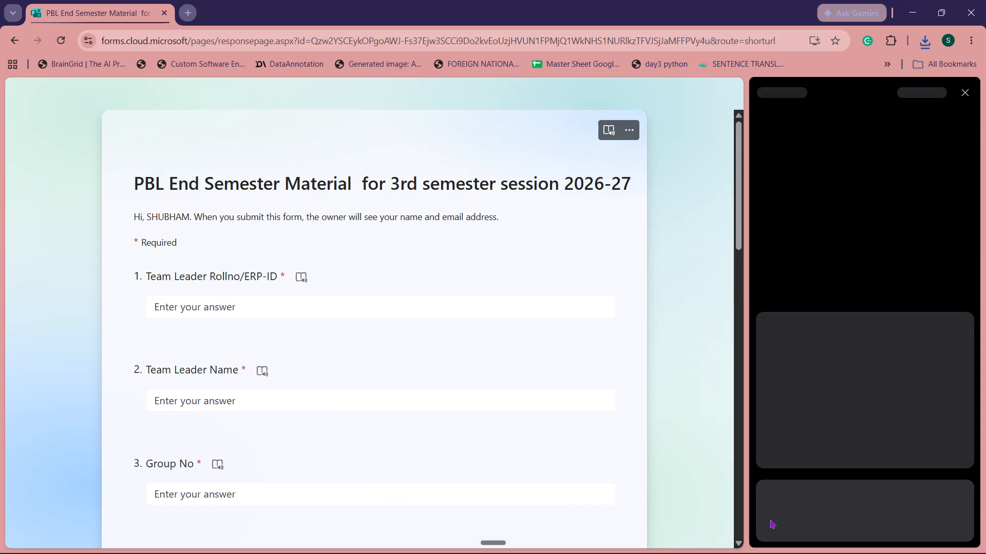
{"action": "left_click", "coordinate": [770, 519]}
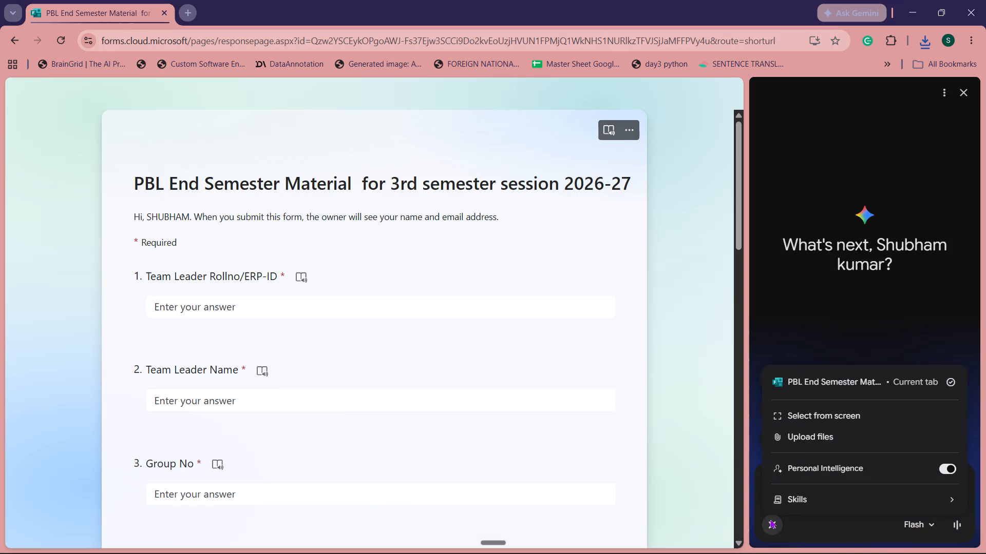
{"action": "left_click", "coordinate": [813, 441]}
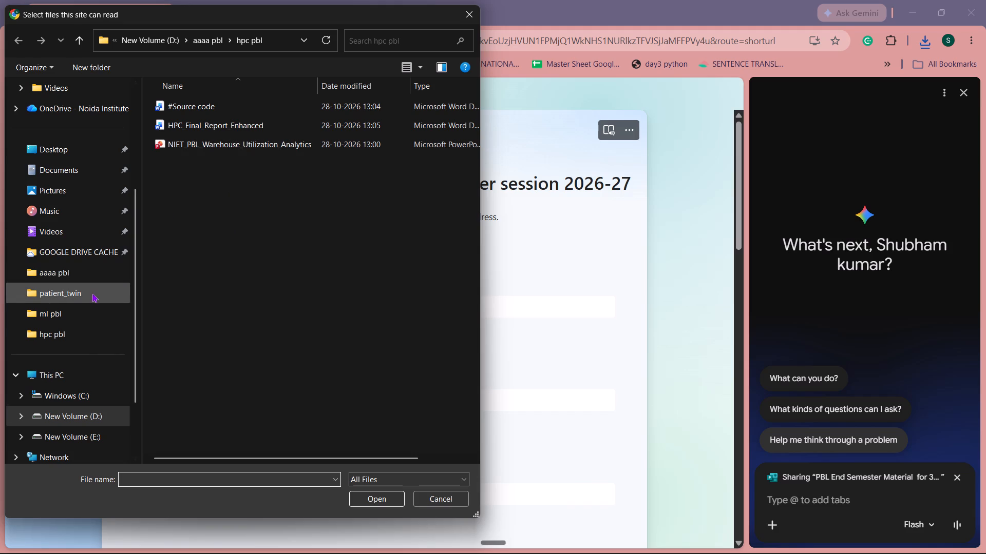
{"action": "double_click", "coordinate": [96, 272]}
{"action": "double_click", "coordinate": [206, 185]}
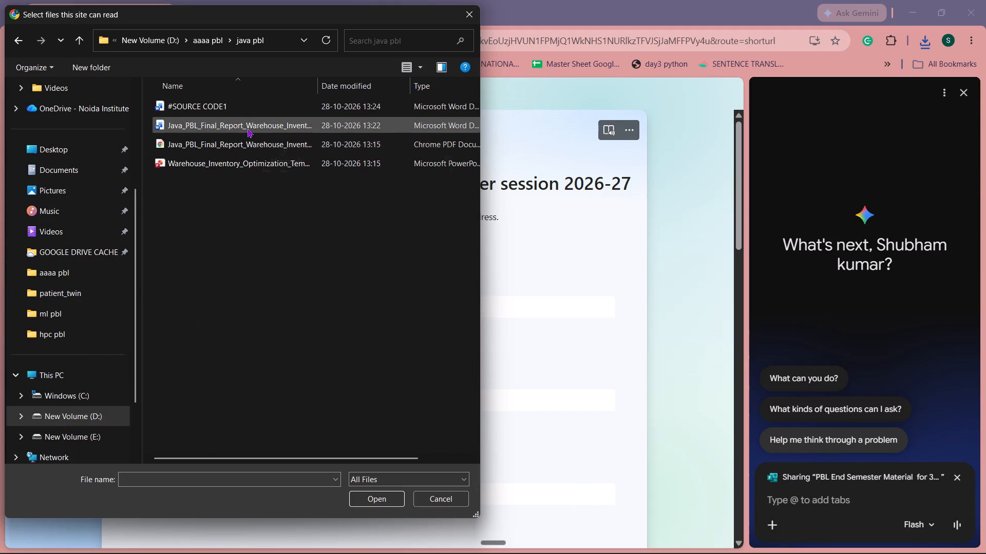
{"action": "double_click", "coordinate": [261, 127]}
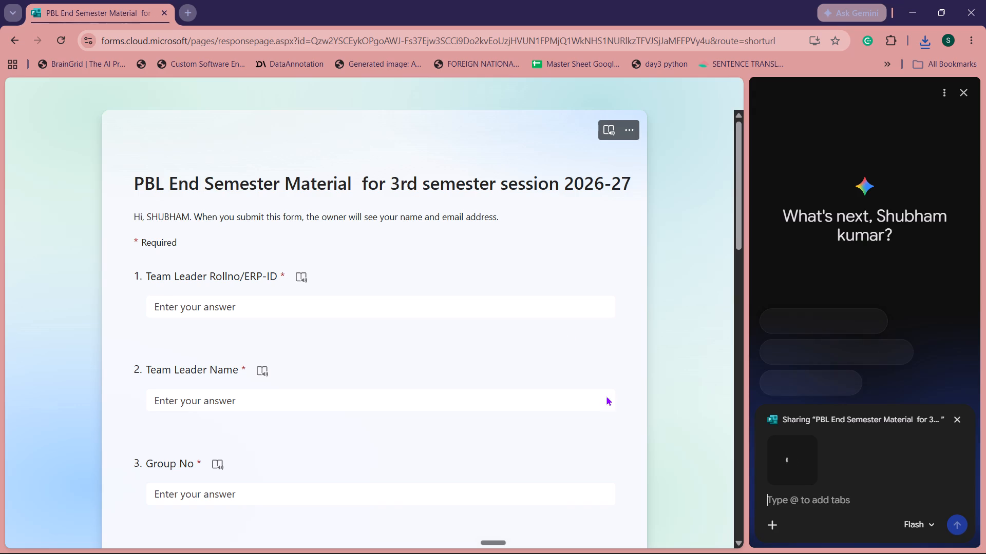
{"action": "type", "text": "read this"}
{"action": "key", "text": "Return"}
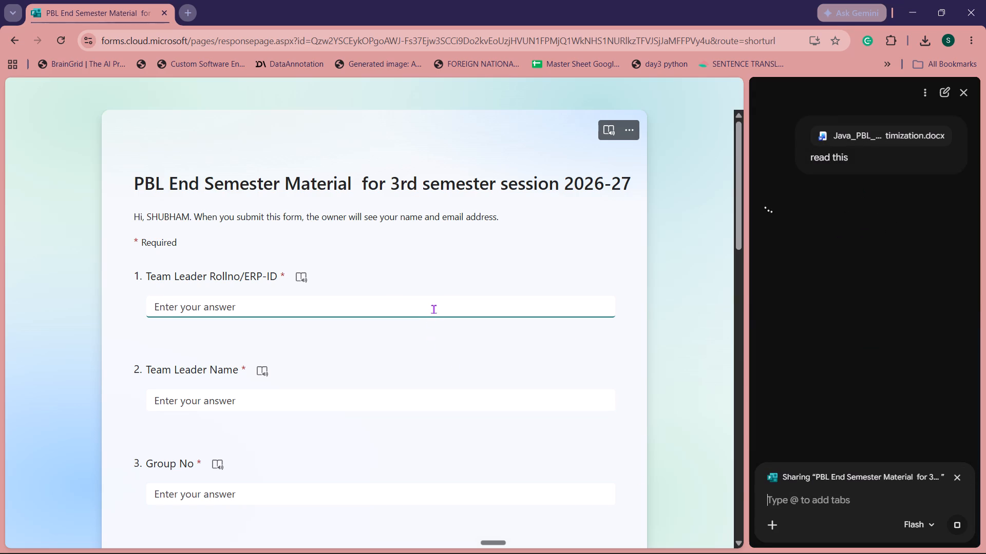
Fill in the form's team leader roll number/ERP-ID and team leader name, and enter 07 as the group number.
{"action": "left_click", "coordinate": [433, 309]}
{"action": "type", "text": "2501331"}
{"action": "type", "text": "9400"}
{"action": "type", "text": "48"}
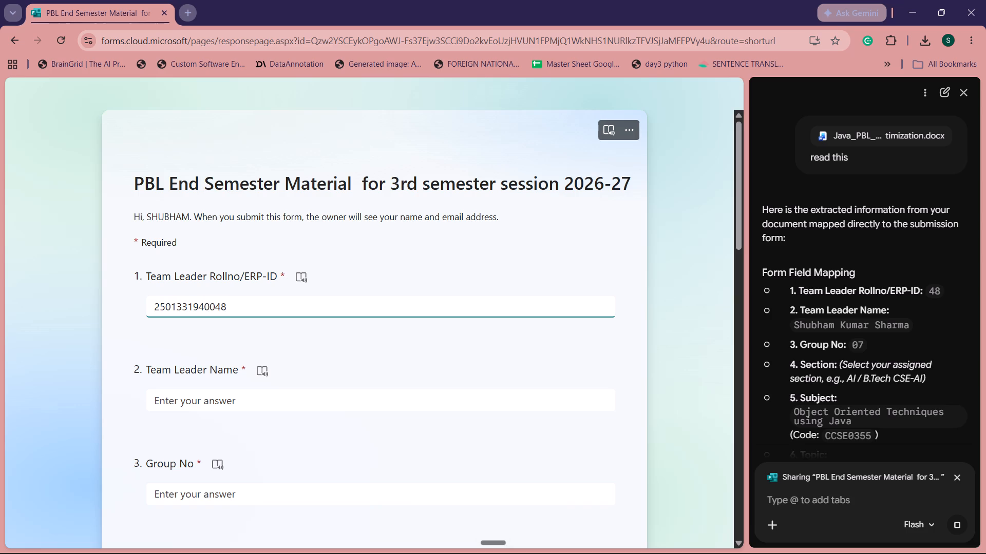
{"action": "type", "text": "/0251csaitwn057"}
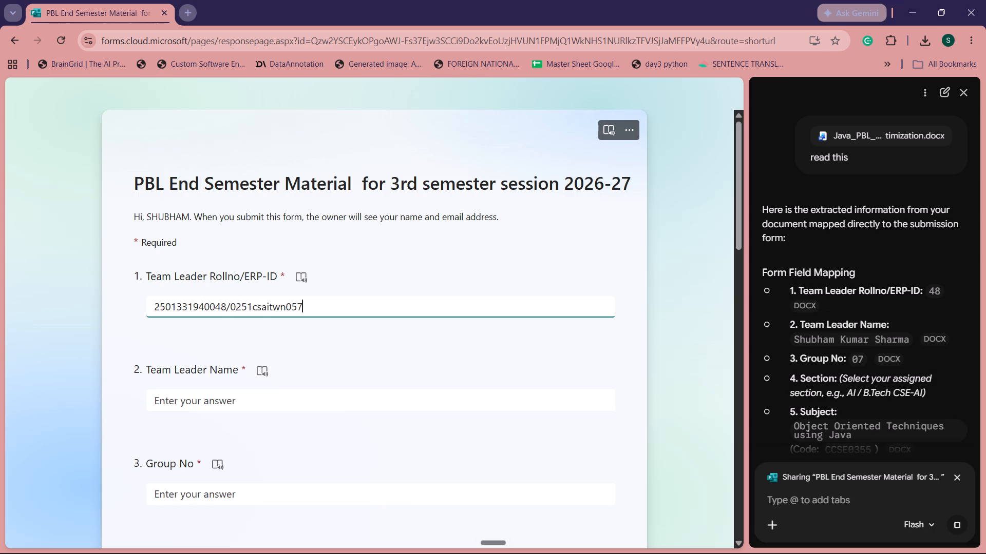
{"action": "left_click", "coordinate": [402, 399]}
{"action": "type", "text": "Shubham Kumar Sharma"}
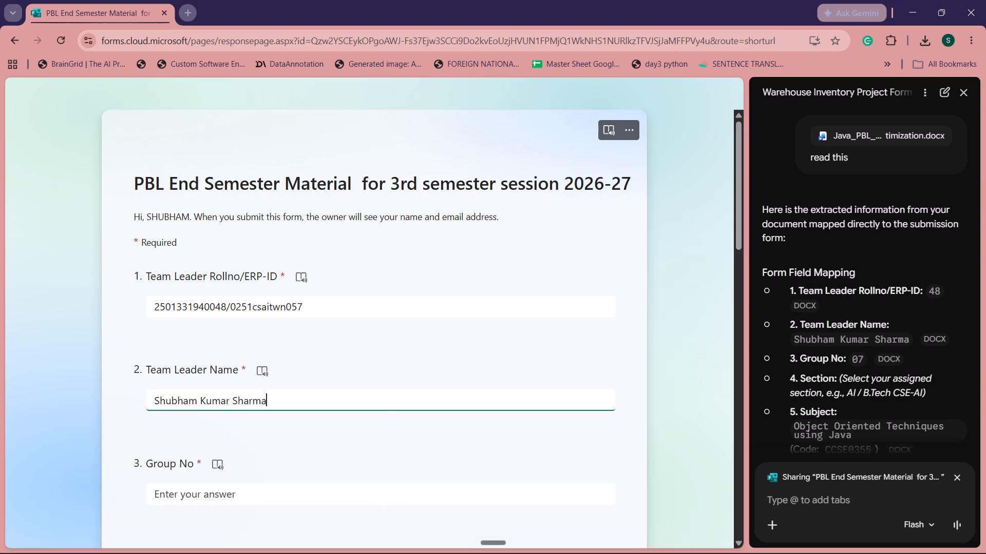
{"action": "left_click", "coordinate": [350, 499]}
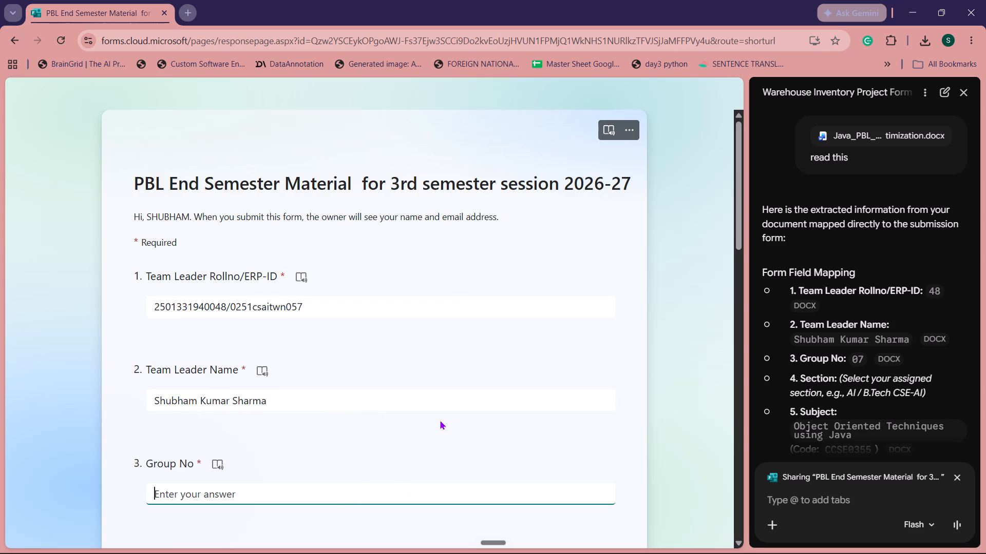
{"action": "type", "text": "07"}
Set the form's section to D(Twin) and its subject to Object Oriented Techniques using JAVA.
{"action": "scroll", "coordinate": [440, 420], "scroll_direction": "down", "scroll_amount": 2}
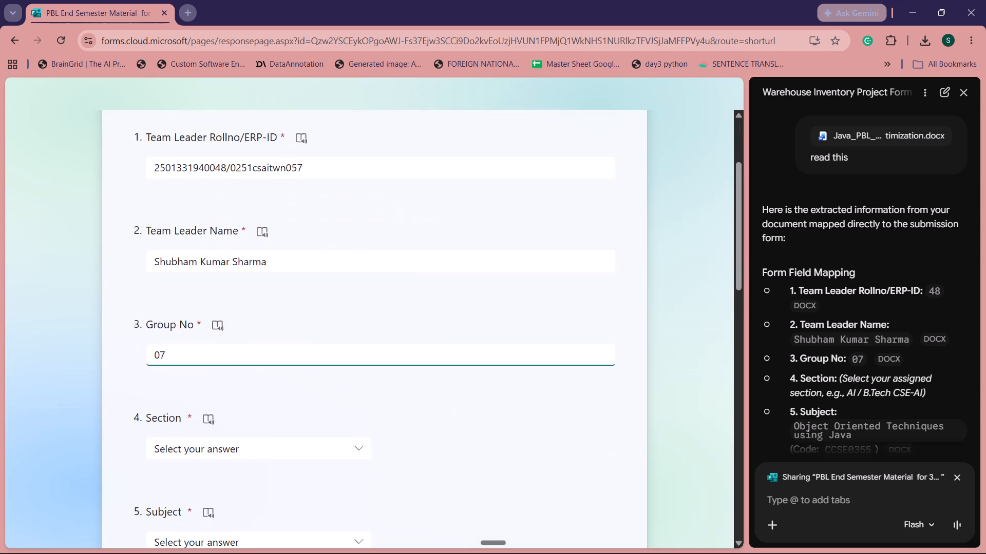
{"action": "scroll", "coordinate": [440, 420], "scroll_direction": "down", "scroll_amount": 1}
{"action": "left_click", "coordinate": [298, 352]}
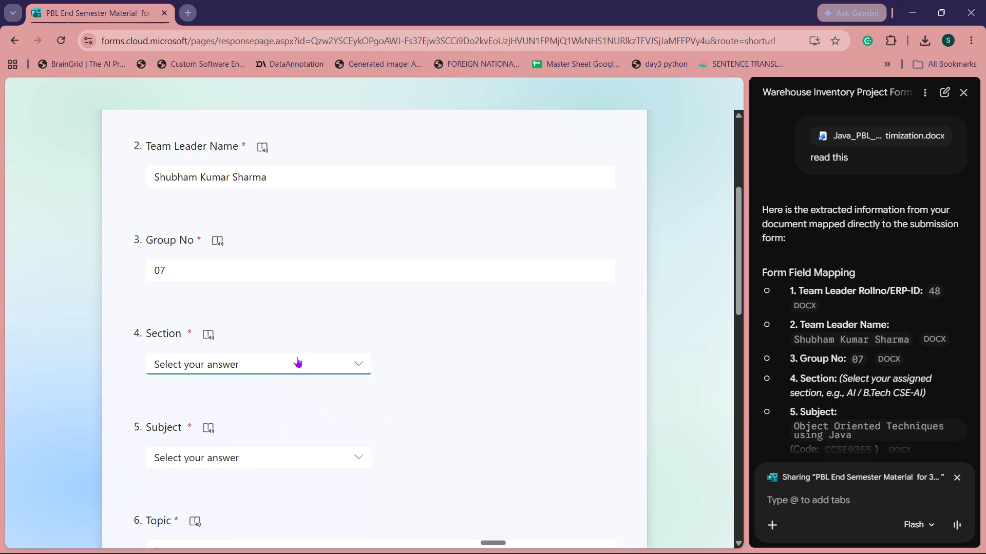
{"action": "left_click", "coordinate": [297, 357]}
{"action": "left_click", "coordinate": [259, 461]}
{"action": "left_click", "coordinate": [269, 455]}
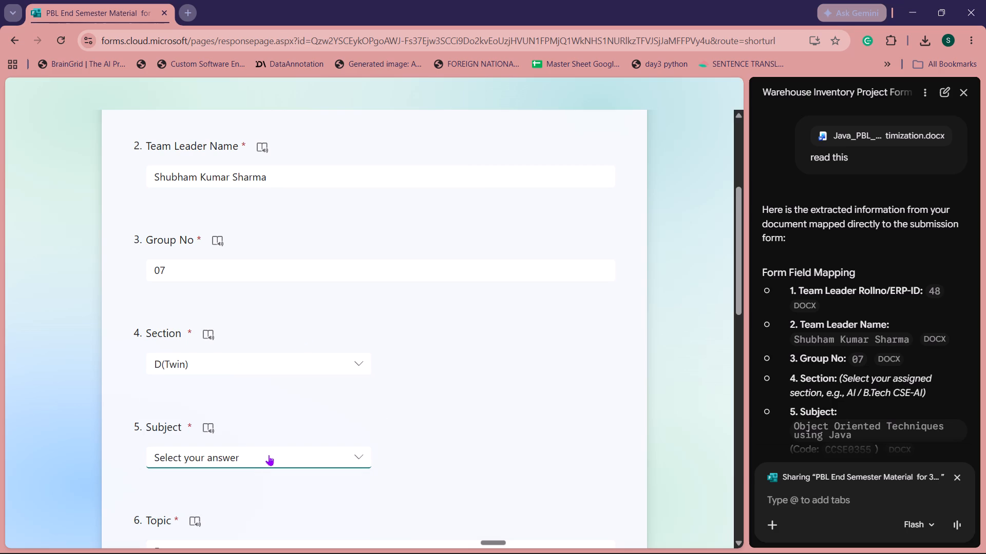
{"action": "left_click", "coordinate": [302, 411]}
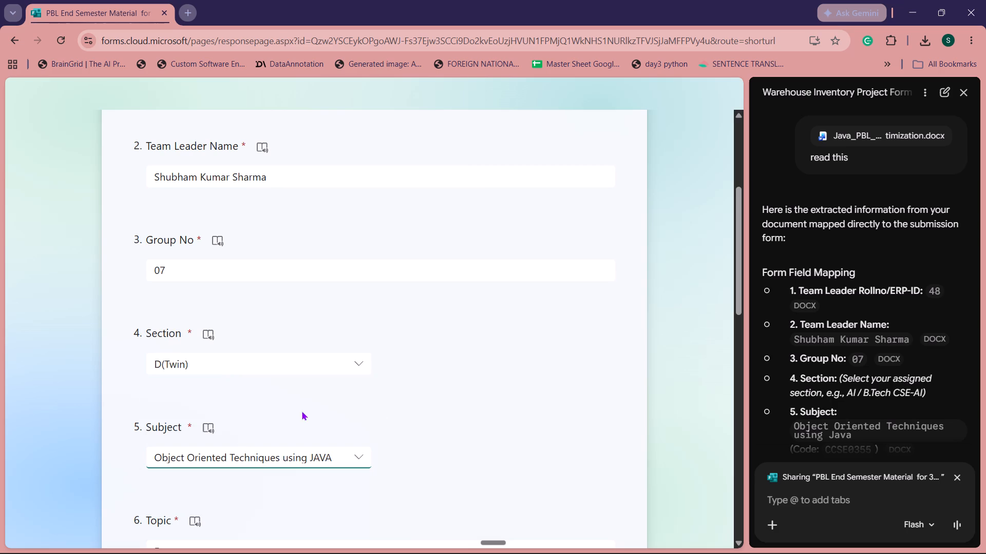
Ask Gemini for the report's "topic" and copy its answer, Warehouse Inventory Optimization System, into the form's Topic answer.
{"action": "scroll", "coordinate": [358, 419], "scroll_direction": "down", "scroll_amount": 3}
{"action": "left_click", "coordinate": [271, 288]}
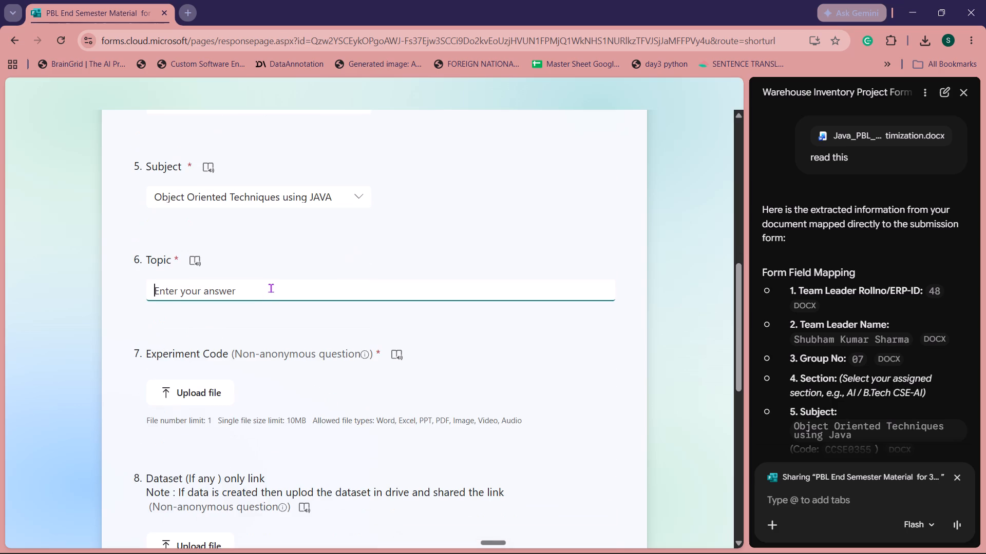
{"action": "left_click", "coordinate": [883, 500]}
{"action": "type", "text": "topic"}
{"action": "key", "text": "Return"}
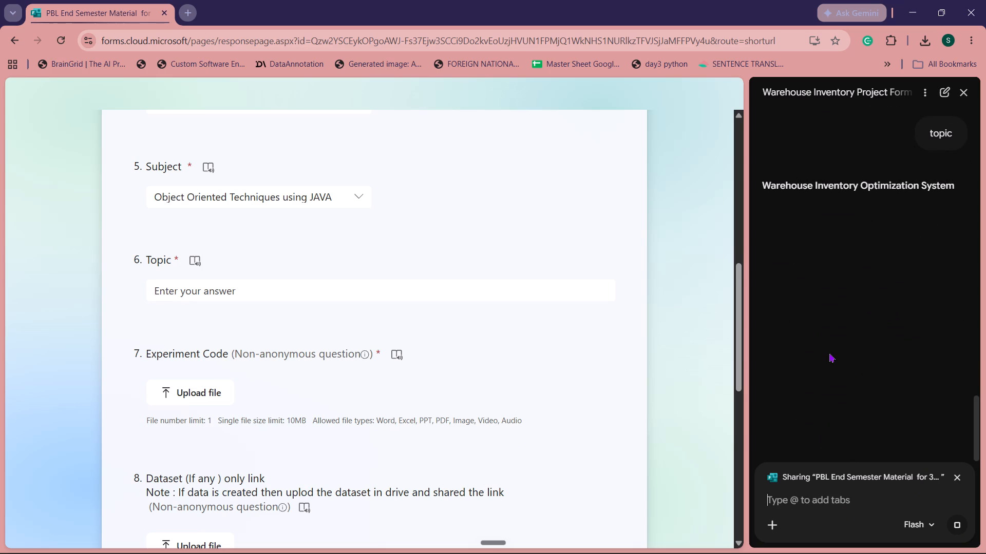
{"action": "left_click_drag", "start_coordinate": [968, 180], "coordinate": [746, 183]}
{"action": "key", "text": "ctrl+c"}
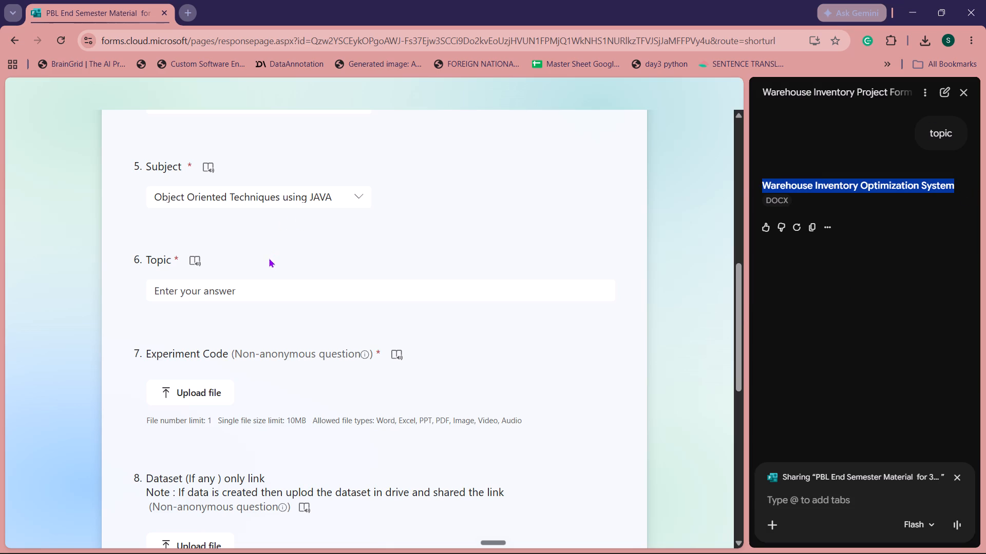
{"action": "left_click", "coordinate": [264, 286]}
{"action": "key", "text": "ctrl+v"}
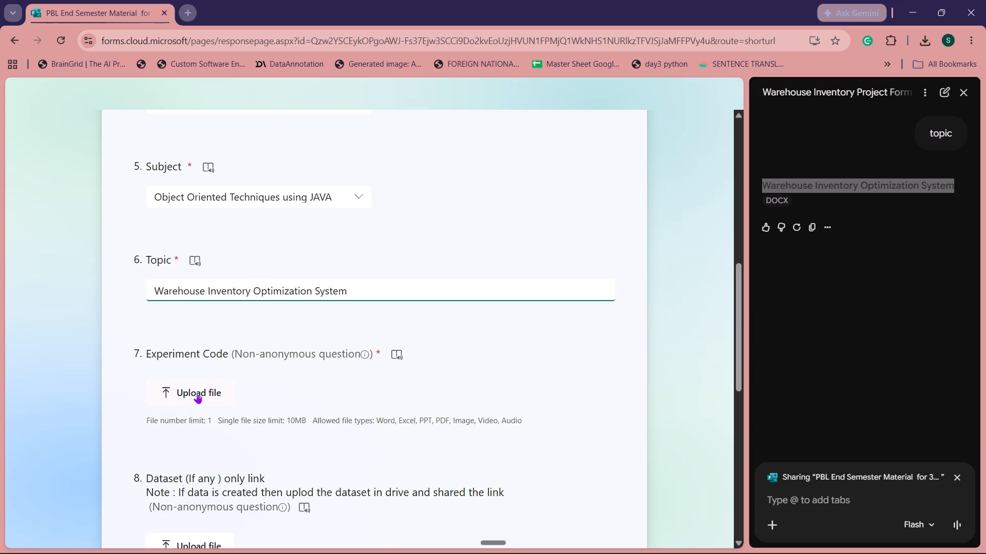
Upload the #SOURCE CODE1 Word document from the java pbl folder as the Experiment Code answer.
{"action": "left_click", "coordinate": [197, 393]}
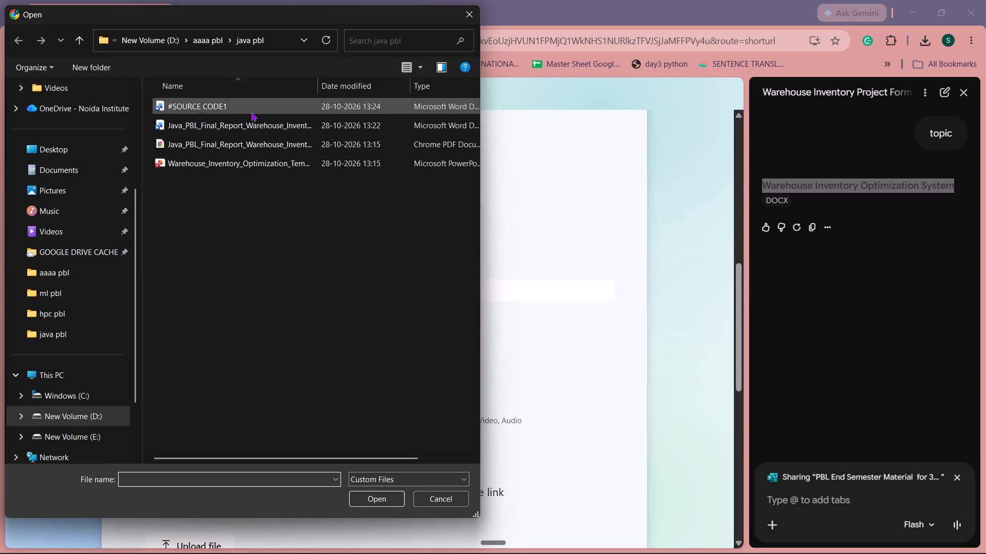
{"action": "left_click", "coordinate": [459, 14]}
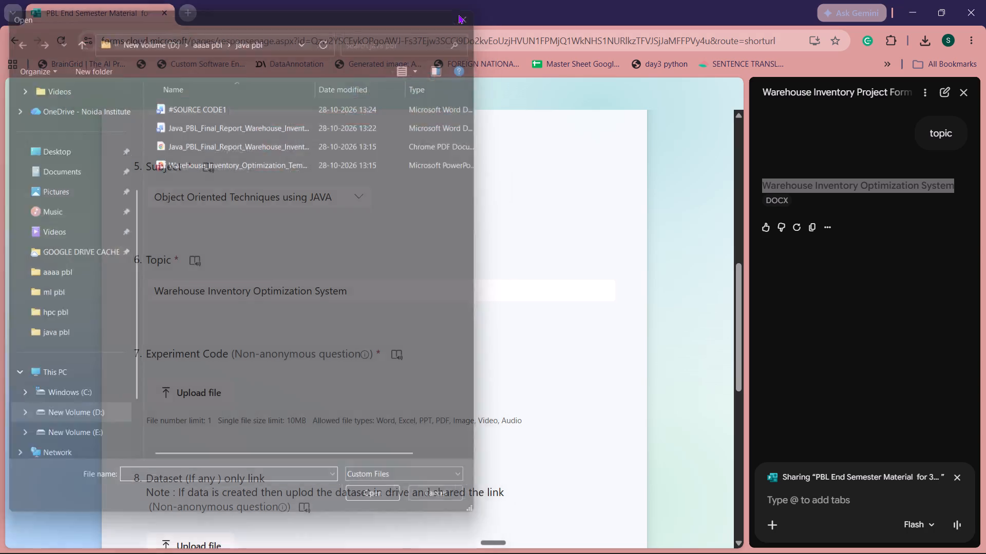
{"action": "left_click", "coordinate": [193, 385]}
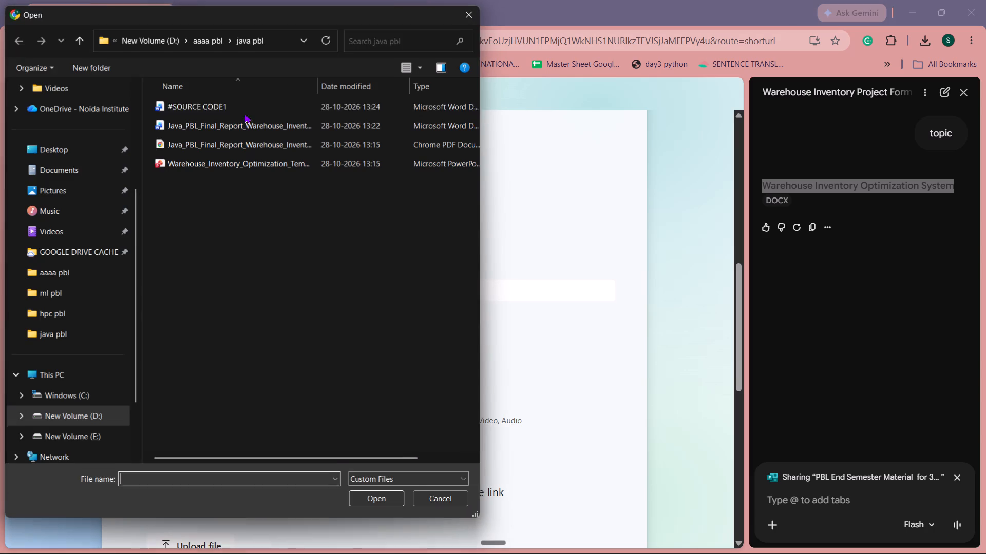
{"action": "double_click", "coordinate": [251, 103]}
Upload the Warehouse_Inventory_Optimization_Template PowerPoint file from the java pbl folder as the PPT answer.
{"action": "scroll", "coordinate": [261, 370], "scroll_direction": "down", "scroll_amount": 2}
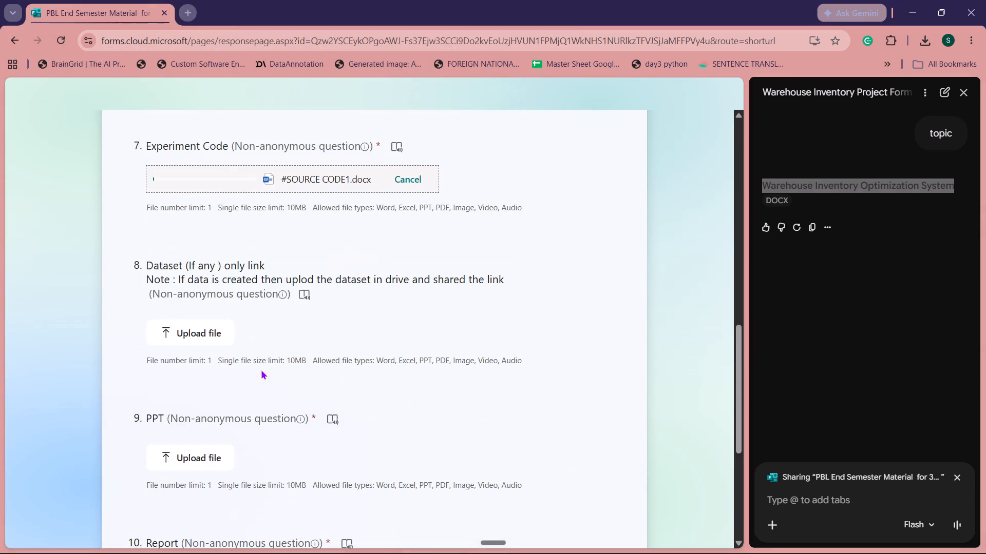
{"action": "left_click", "coordinate": [195, 466]}
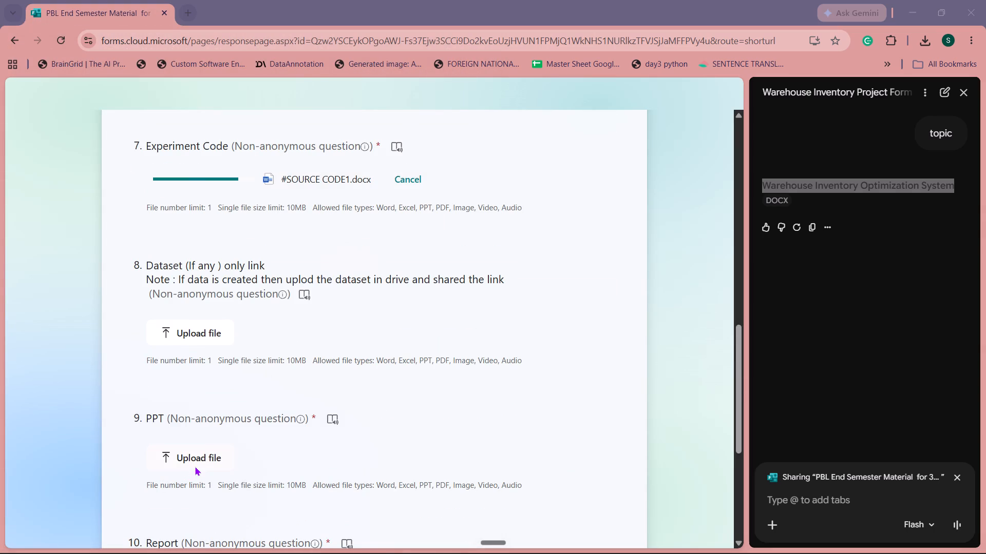
{"action": "left_click", "coordinate": [197, 461]}
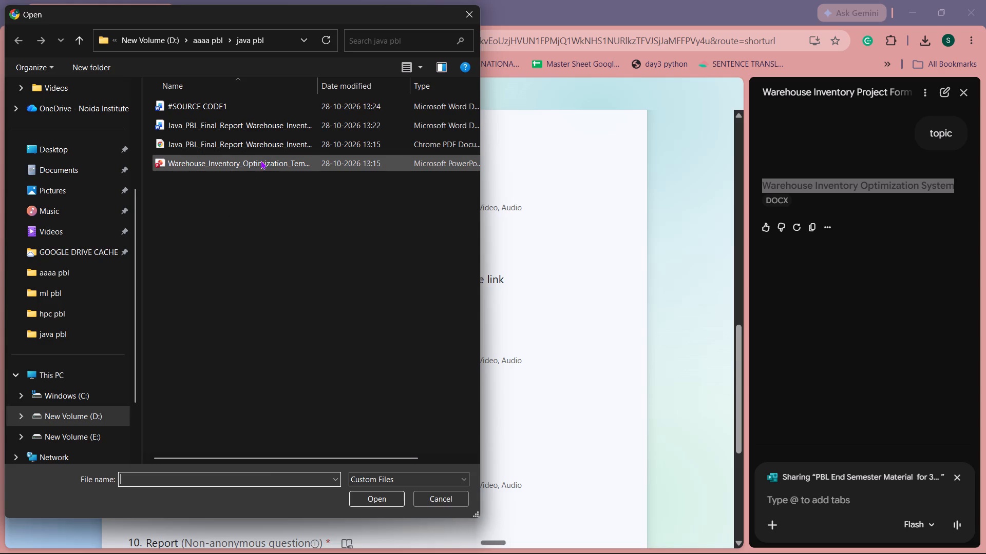
{"action": "double_click", "coordinate": [261, 160]}
Upload the Word version of Java_PBL_Final_Report_Warehouse_Inventory_Opt as the Report answer.
{"action": "scroll", "coordinate": [269, 380], "scroll_direction": "down", "scroll_amount": 3}
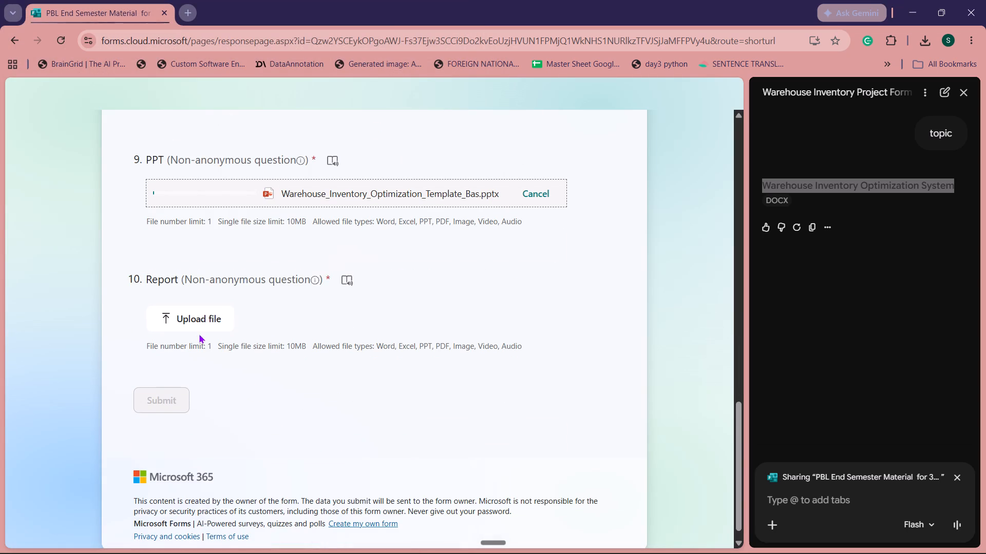
{"action": "left_click", "coordinate": [205, 322]}
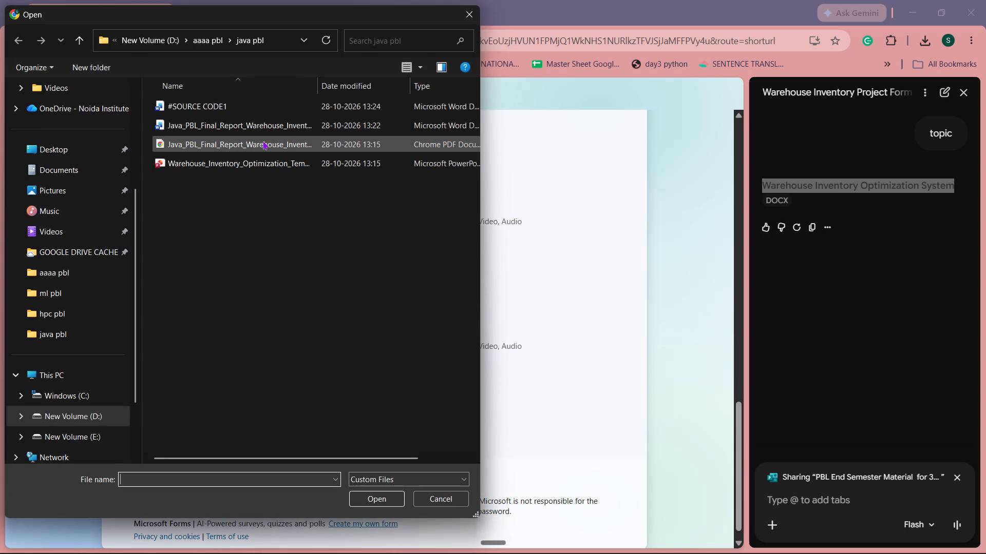
{"action": "double_click", "coordinate": [273, 131]}
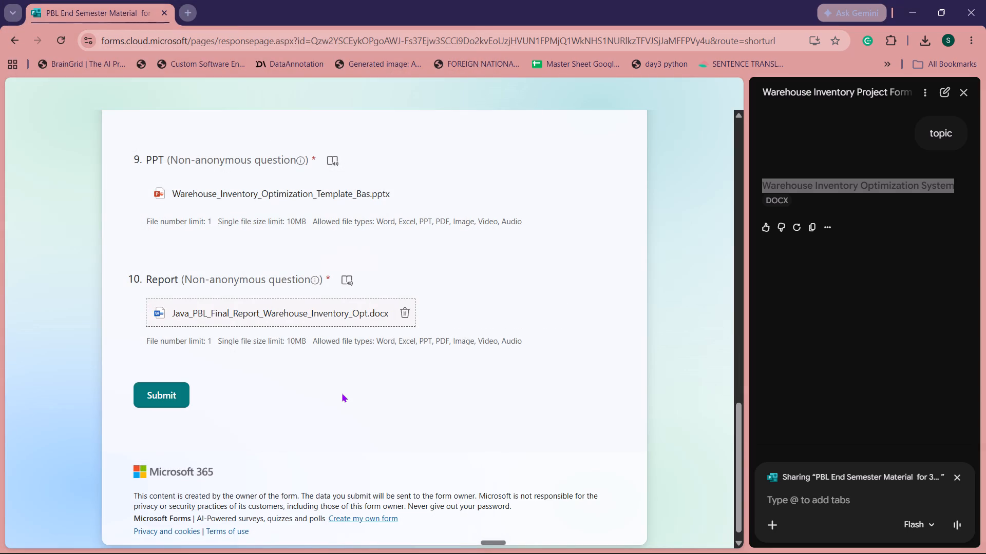
Submit the completed PBL form, save the response, and close the extra Microsoft Forms tab.
{"action": "left_click", "coordinate": [173, 394]}
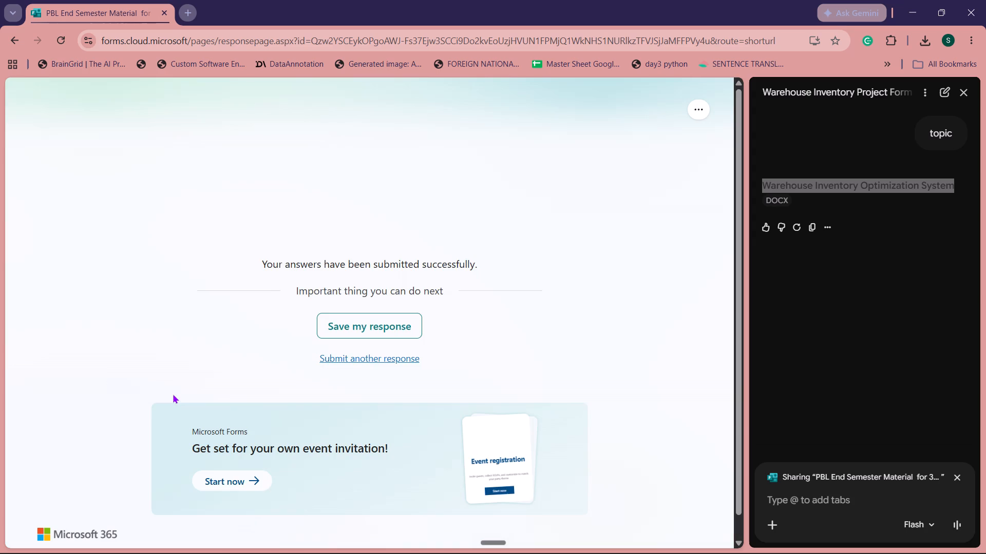
{"action": "left_click", "coordinate": [383, 328]}
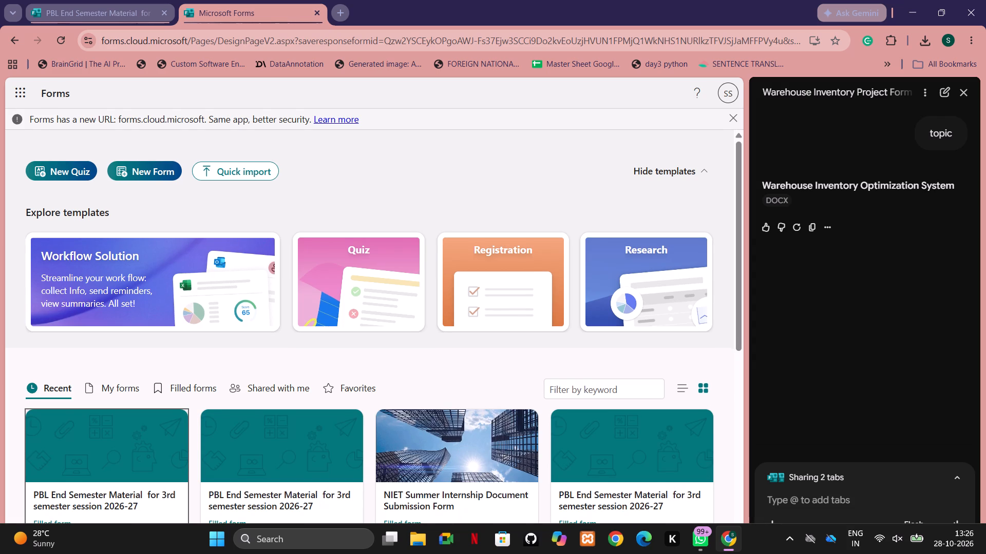
{"action": "left_click", "coordinate": [316, 15]}
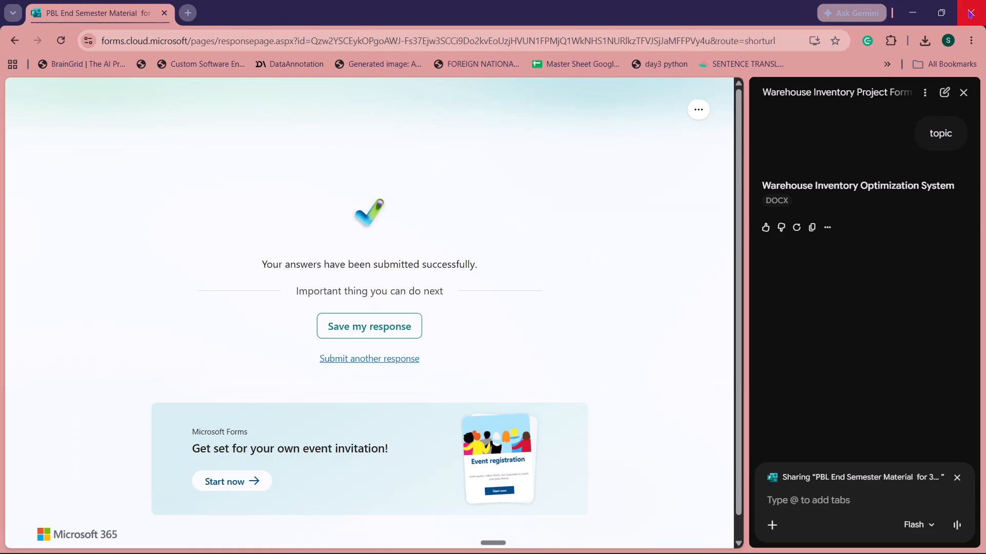
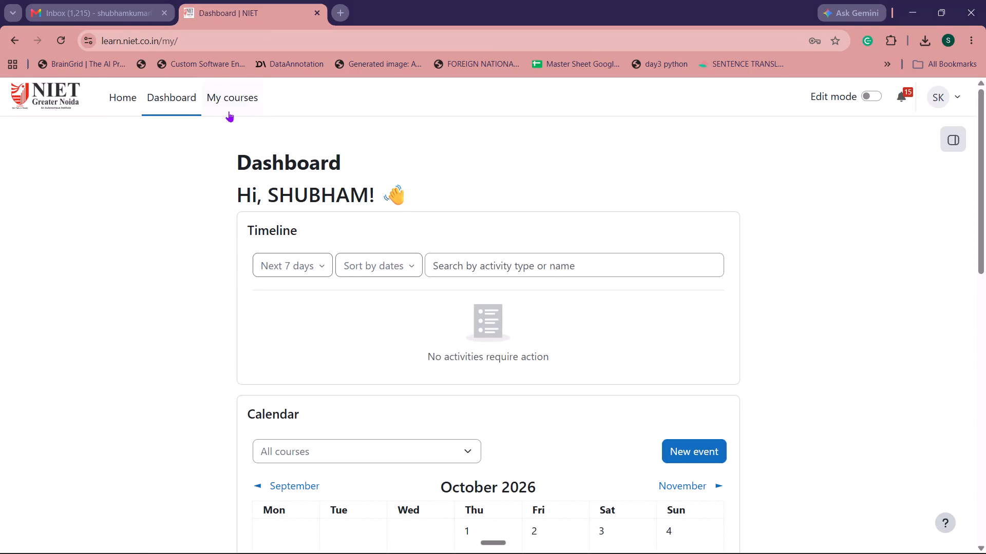
Open the Object Oriented Techniques using JAVA capstone assignment from the enrolled courses and start editing its submission.
{"action": "left_click", "coordinate": [229, 111]}
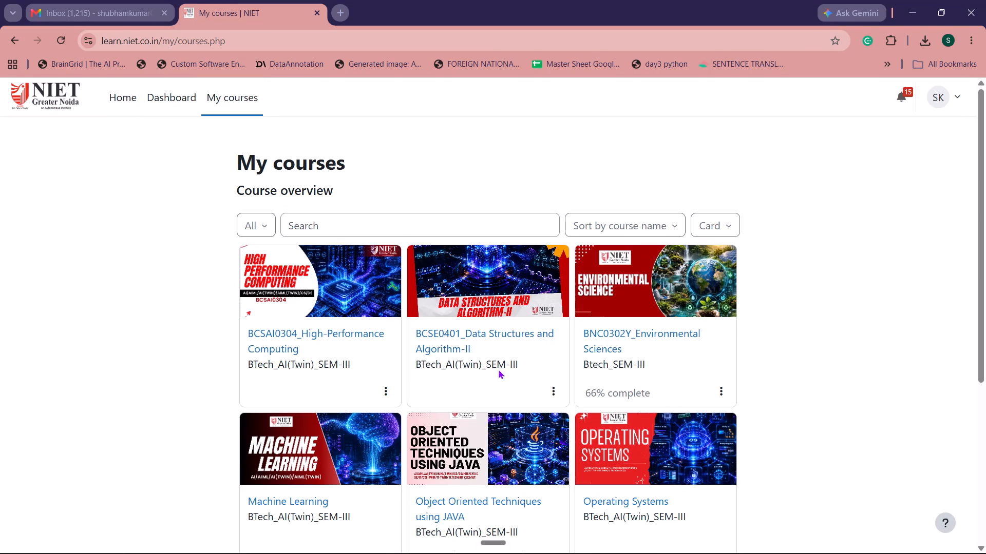
{"action": "left_click", "coordinate": [471, 501]}
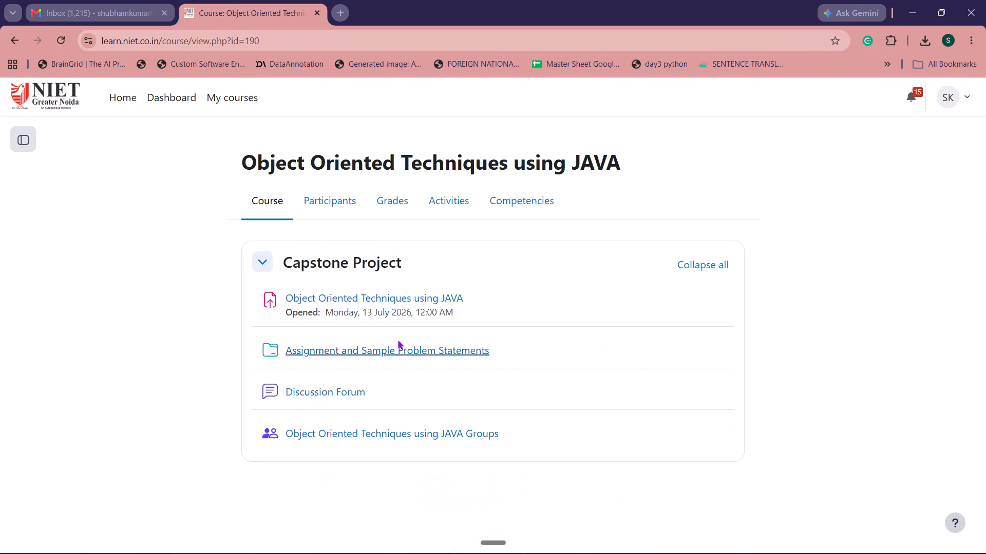
{"action": "left_click", "coordinate": [405, 303]}
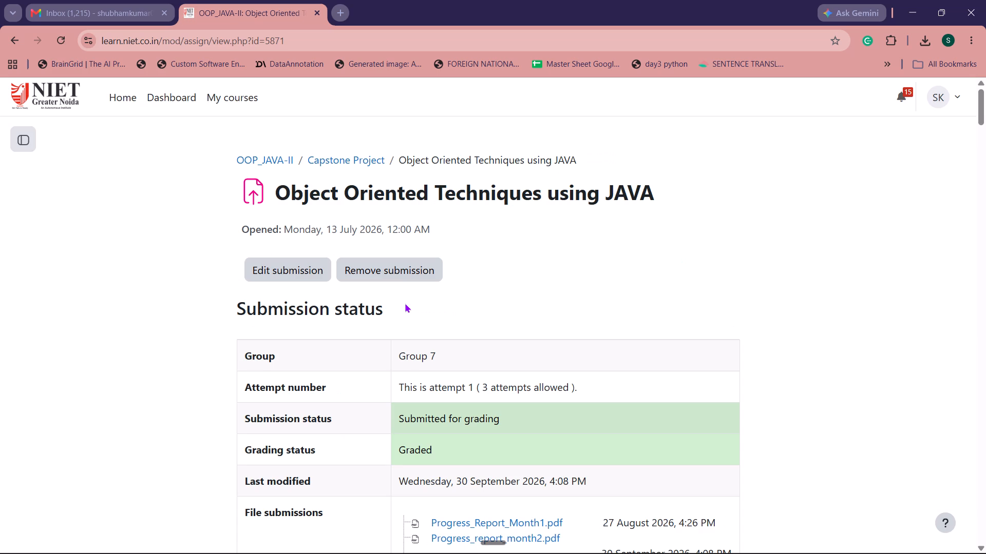
{"action": "scroll", "coordinate": [405, 303], "scroll_direction": "down", "scroll_amount": 1}
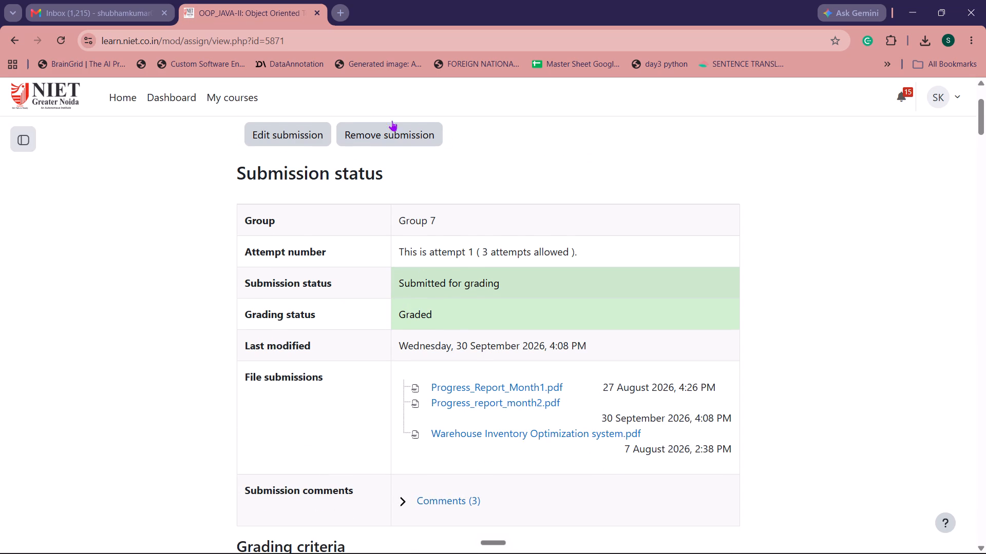
{"action": "left_click", "coordinate": [296, 132]}
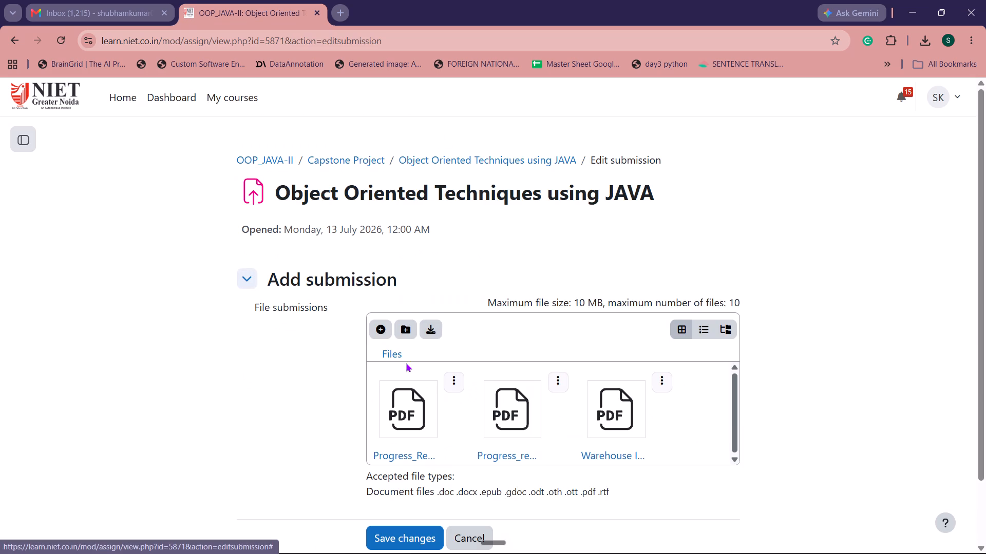
Upload the Word version of Java_PBL_Final_Report_Warehouse_Inventory_Opt from the java pbl folder to the submission, saved as Progress_report_month3.
{"action": "left_click", "coordinate": [375, 325]}
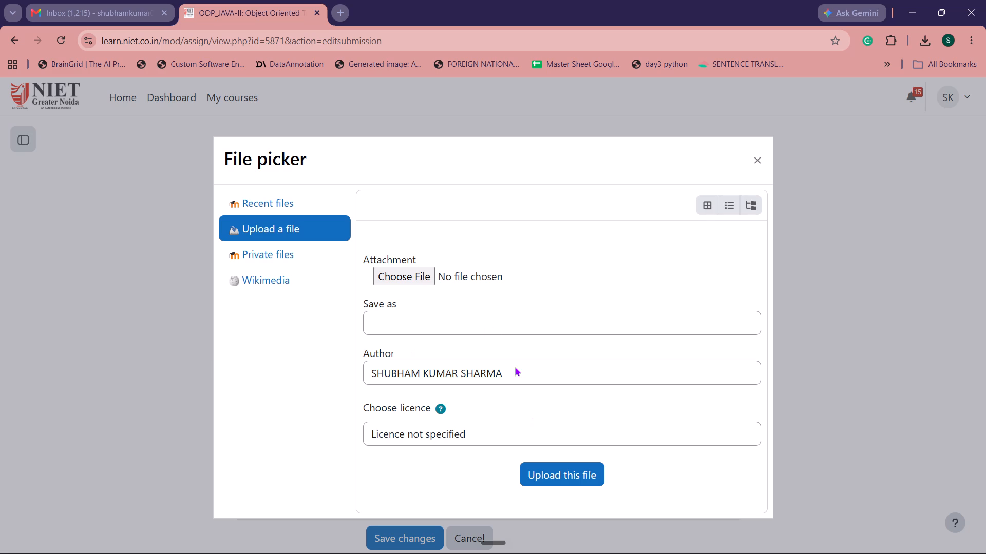
{"action": "left_click", "coordinate": [403, 273]}
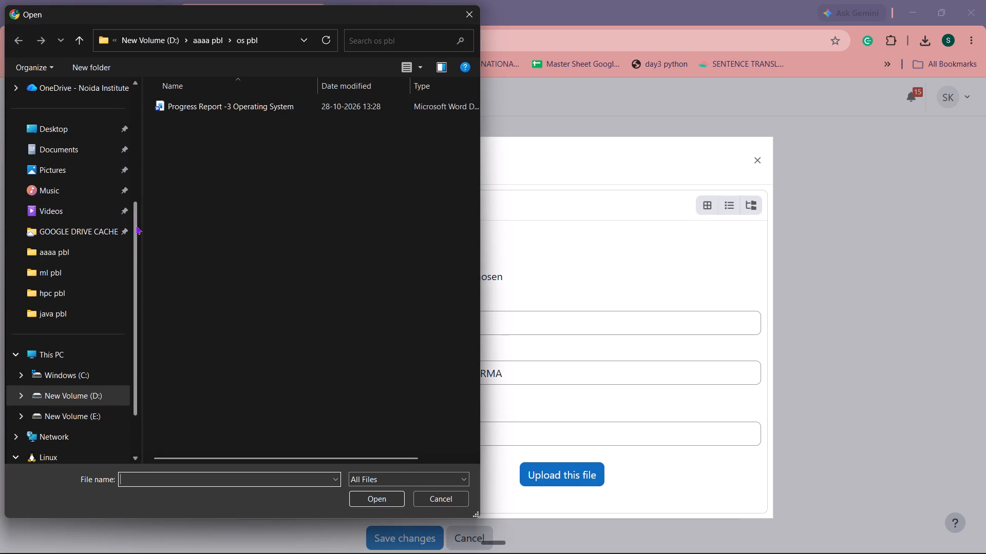
{"action": "double_click", "coordinate": [86, 313]}
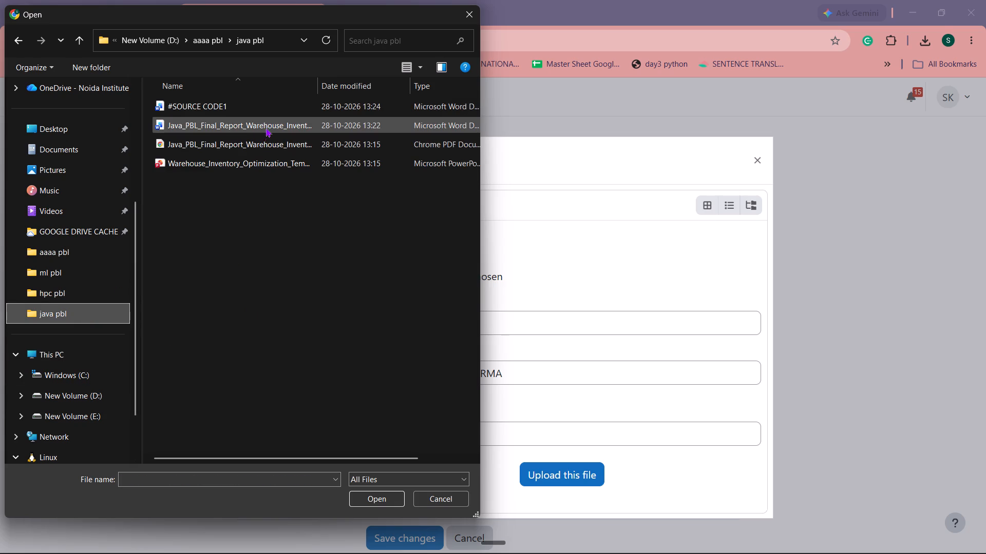
{"action": "double_click", "coordinate": [266, 128]}
{"action": "left_click_drag", "start_coordinate": [526, 302], "coordinate": [518, 319]}
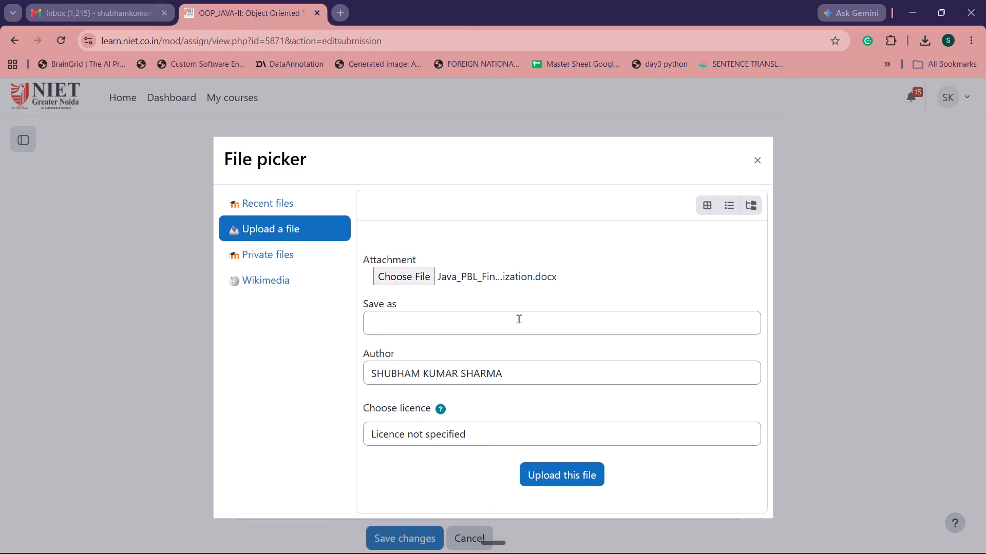
{"action": "left_click", "coordinate": [518, 319]}
{"action": "type", "text": "Progress_reor"}
{"action": "key", "text": "BackSpace"}
{"action": "key", "text": "BackSpace"}
{"action": "type", "text": "port_month3"}
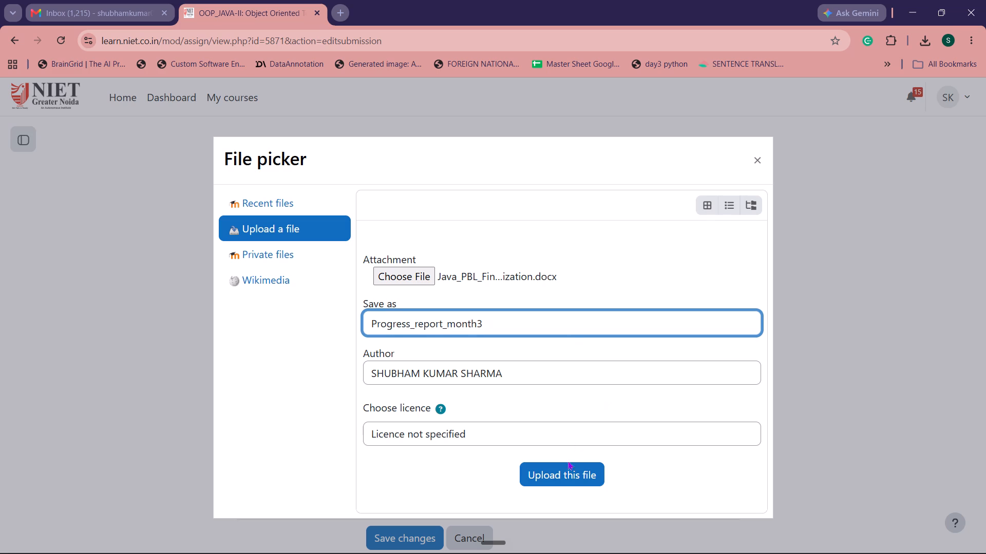
{"action": "left_click", "coordinate": [574, 473]}
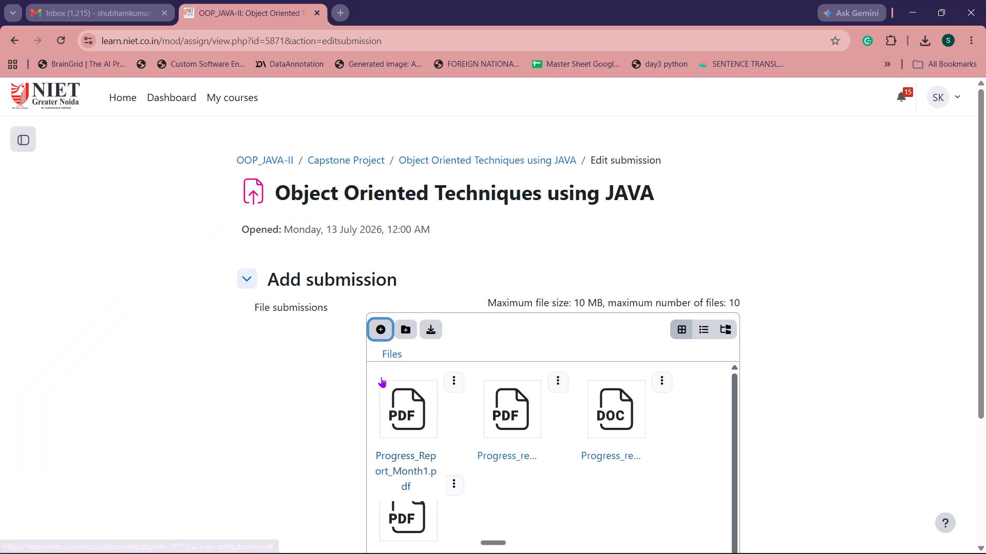
Save the changes to the capstone assignment submission.
{"action": "scroll", "coordinate": [381, 377], "scroll_direction": "down", "scroll_amount": 5}
{"action": "scroll", "coordinate": [302, 380], "scroll_direction": "down", "scroll_amount": 6}
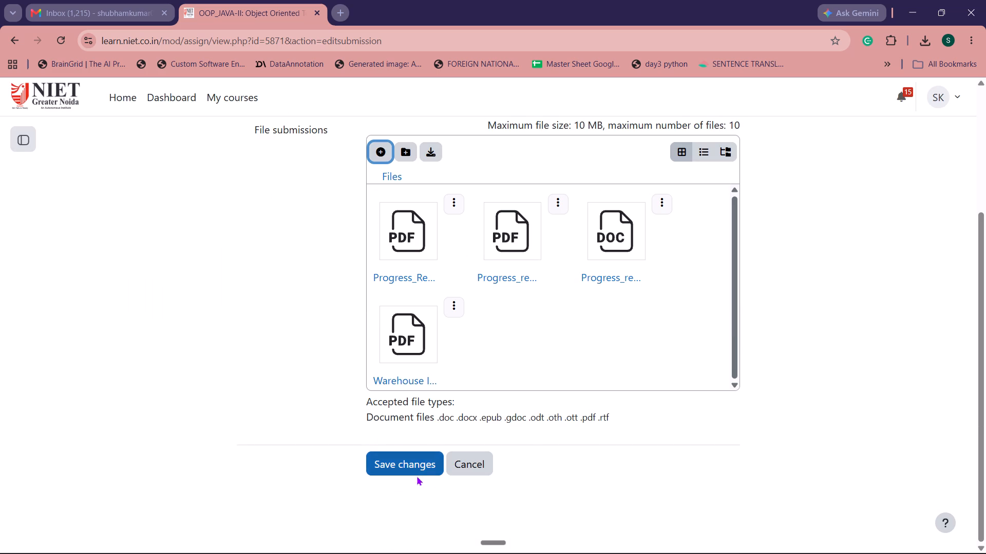
{"action": "left_click", "coordinate": [414, 464]}
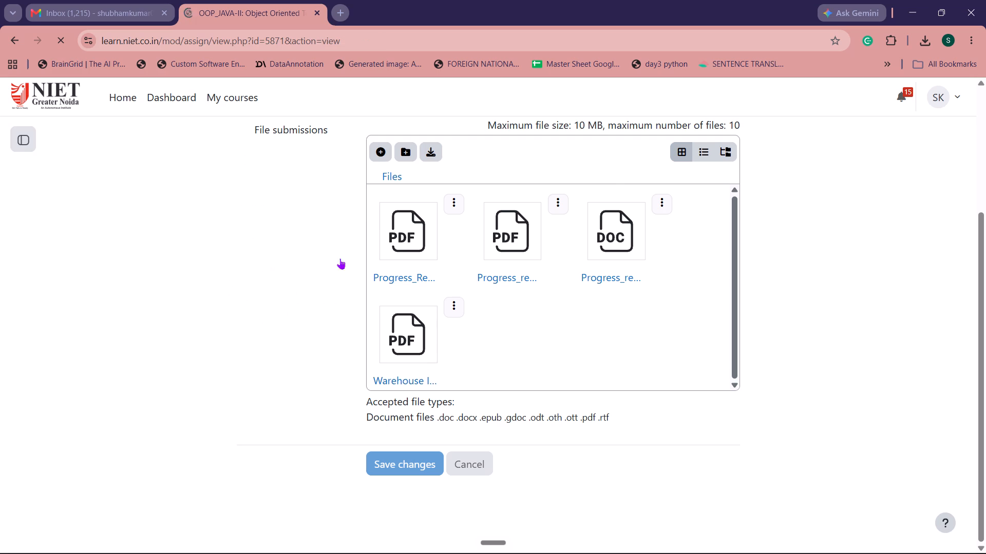
{"action": "scroll", "coordinate": [381, 292], "scroll_direction": "down", "scroll_amount": 6}
{"action": "scroll", "coordinate": [381, 292], "scroll_direction": "up", "scroll_amount": 7}
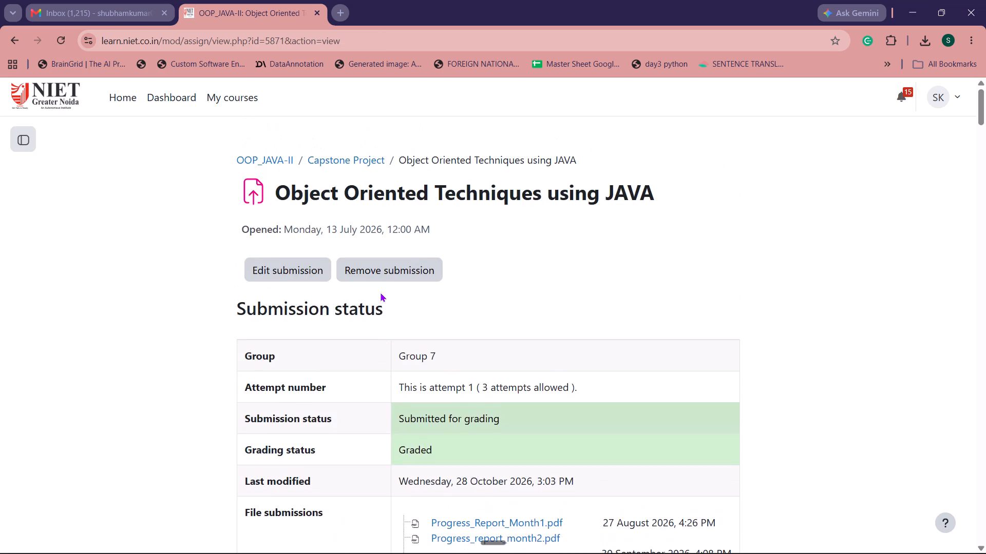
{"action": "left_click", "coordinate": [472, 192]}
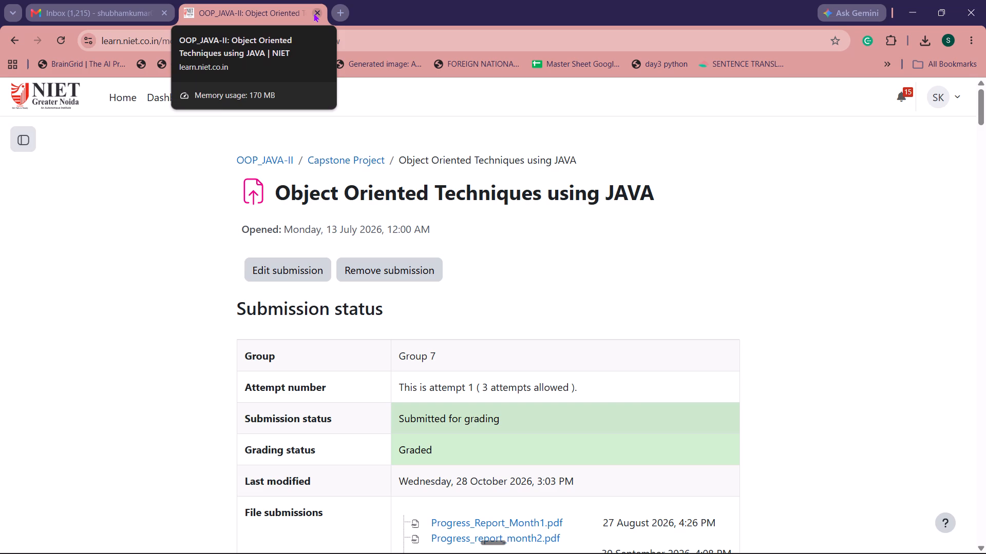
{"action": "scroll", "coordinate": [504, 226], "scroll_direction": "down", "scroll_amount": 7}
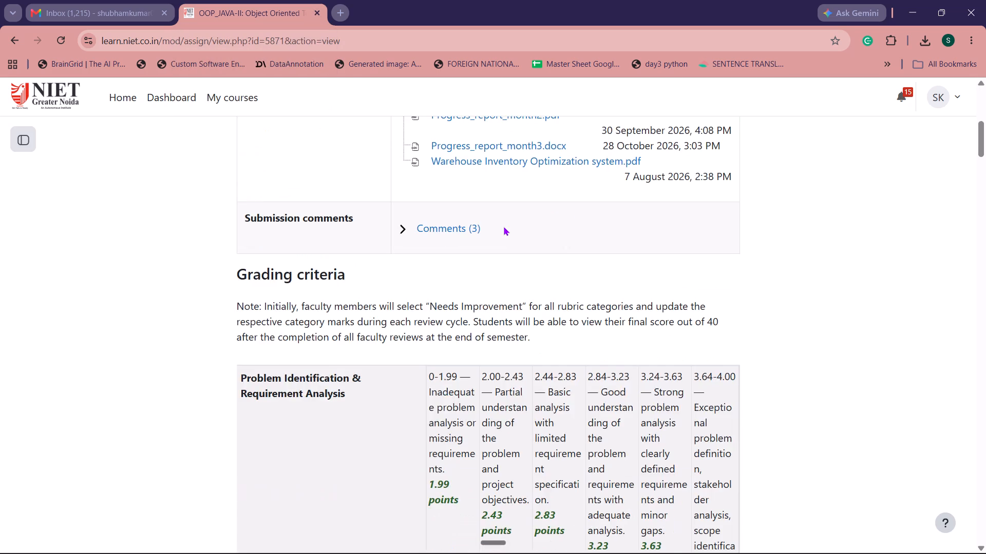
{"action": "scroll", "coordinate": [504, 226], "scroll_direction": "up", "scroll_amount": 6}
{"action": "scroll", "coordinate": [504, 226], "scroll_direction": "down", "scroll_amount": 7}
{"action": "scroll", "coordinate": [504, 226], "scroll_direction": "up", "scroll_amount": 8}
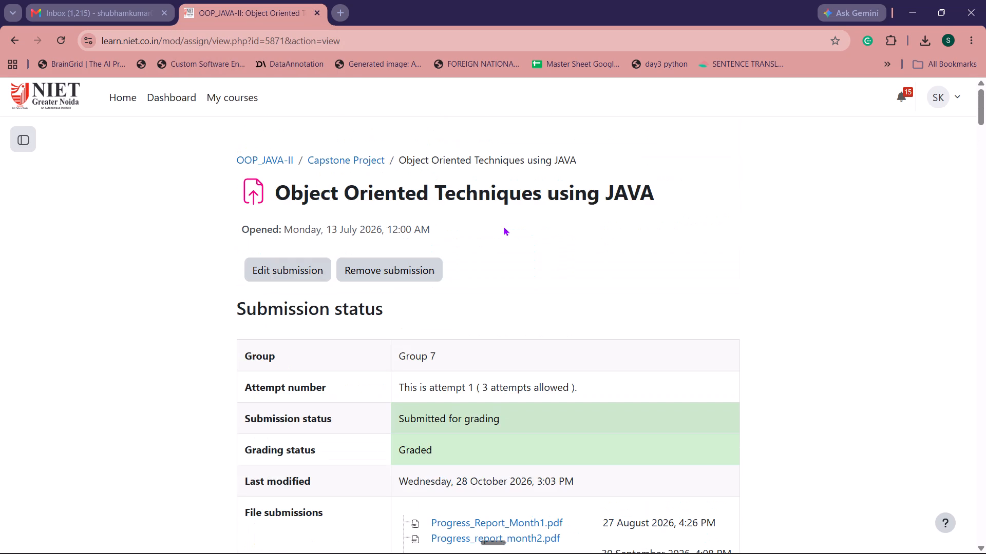
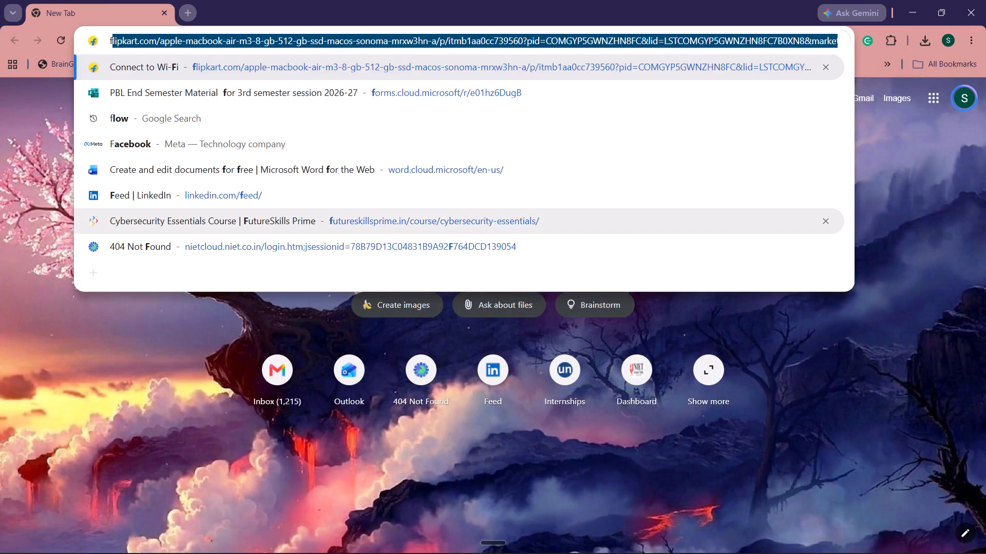
Open the Microsoft Forms home page.
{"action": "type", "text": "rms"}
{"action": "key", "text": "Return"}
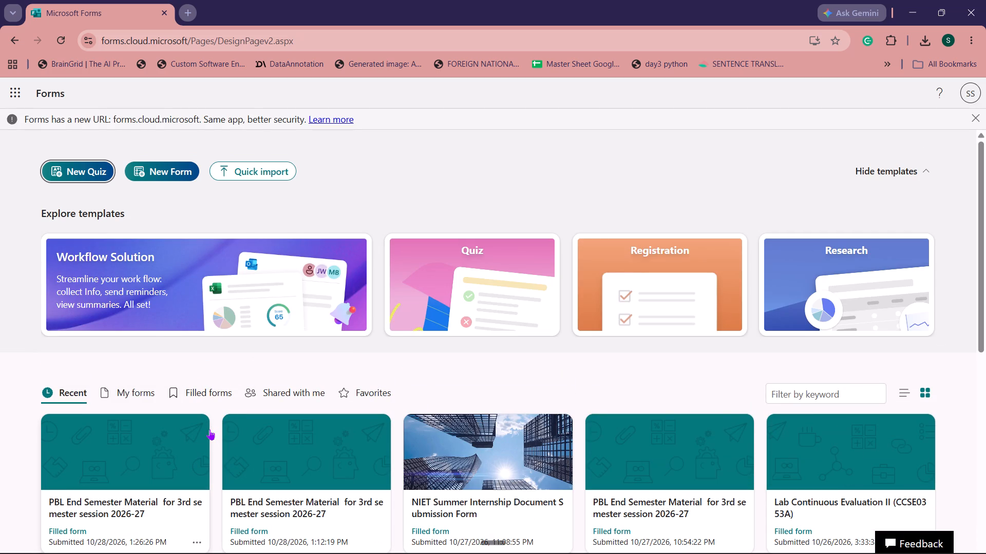
Review the answers in the PBL End Semester Material response submitted 10/27/2026 at 10:54:22 PM, and close it.
{"action": "scroll", "coordinate": [178, 486], "scroll_direction": "down", "scroll_amount": 1}
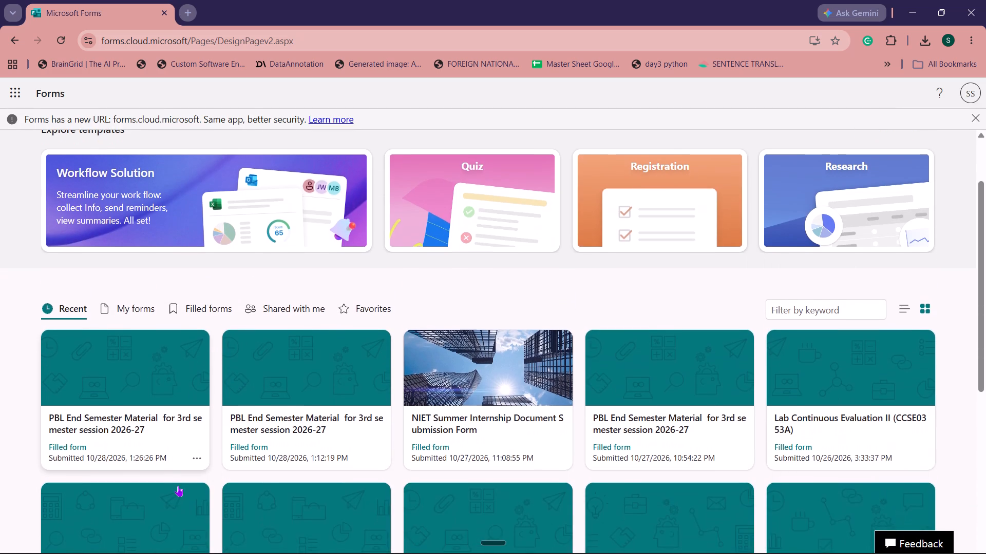
{"action": "scroll", "coordinate": [178, 486], "scroll_direction": "down", "scroll_amount": 1}
{"action": "left_click", "coordinate": [682, 407]}
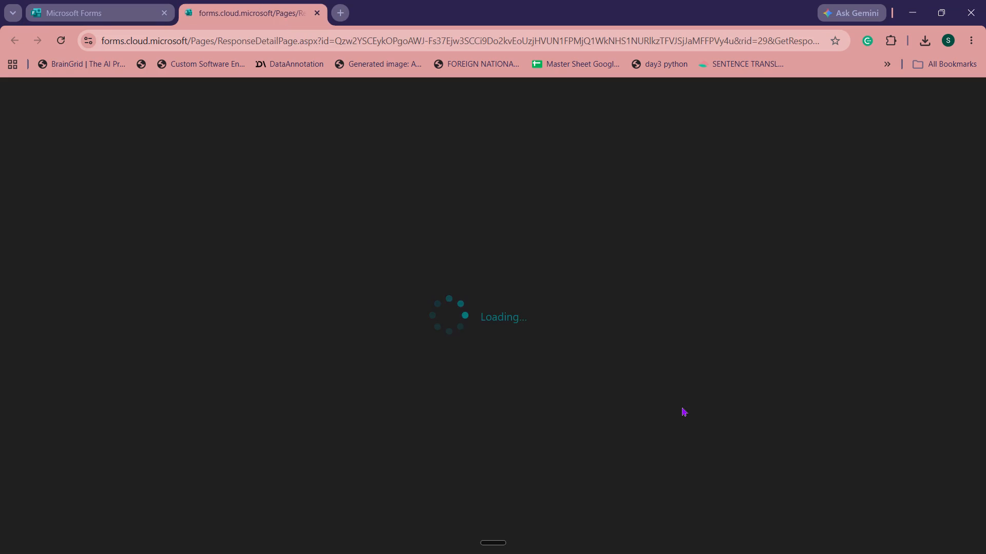
{"action": "scroll", "coordinate": [402, 418], "scroll_direction": "down", "scroll_amount": 8}
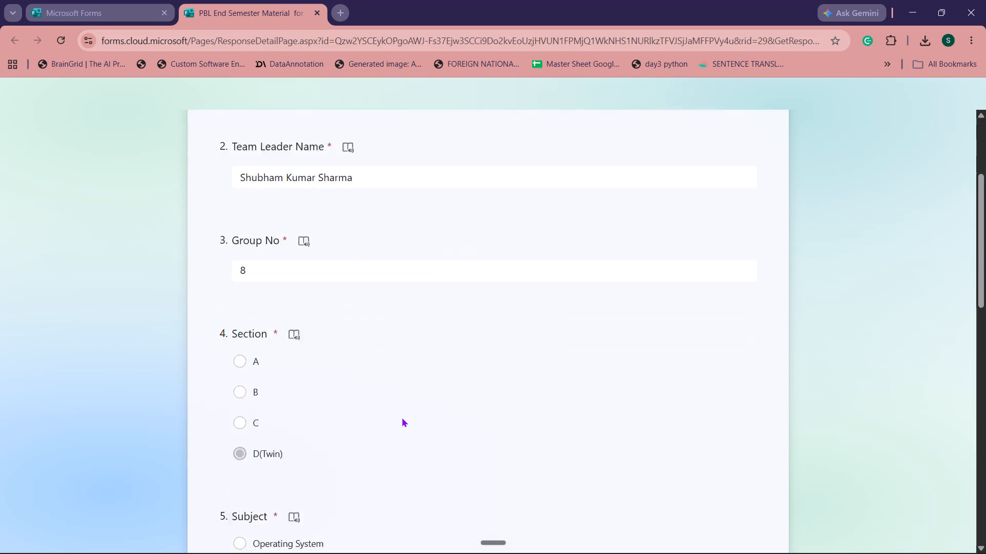
{"action": "scroll", "coordinate": [402, 418], "scroll_direction": "down", "scroll_amount": 1}
{"action": "scroll", "coordinate": [348, 306], "scroll_direction": "up", "scroll_amount": 3}
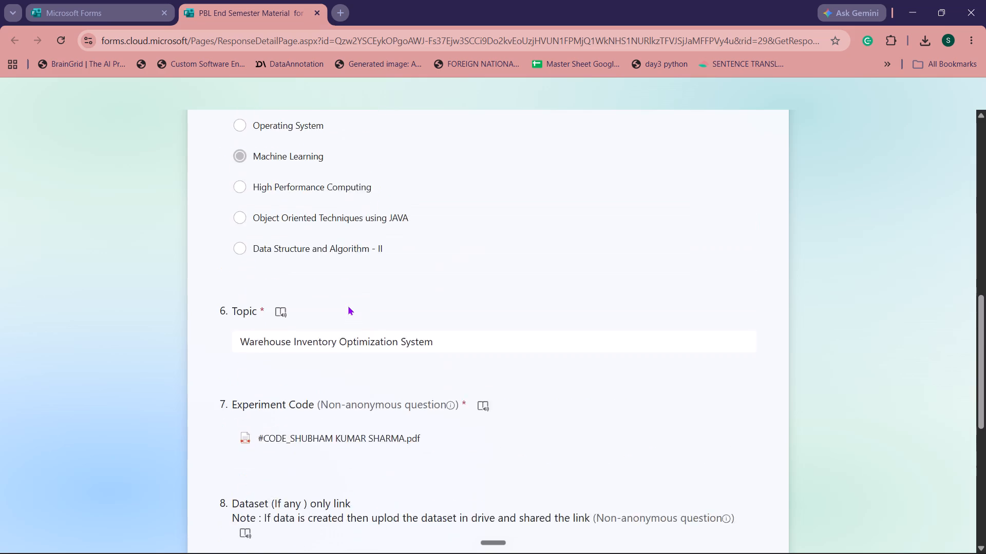
{"action": "scroll", "coordinate": [348, 306], "scroll_direction": "up", "scroll_amount": 1}
{"action": "left_click", "coordinate": [312, 11]}
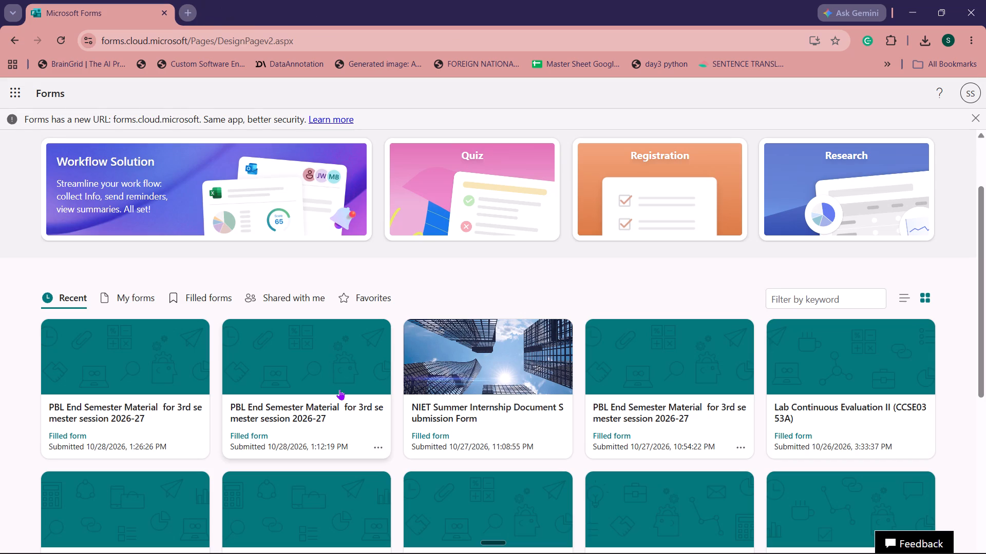
Check the subject, topic and uploaded files in the two PBL End Semester Material responses submitted on 10/28/2026, closing each one after viewing.
{"action": "left_click", "coordinate": [339, 389]}
{"action": "scroll", "coordinate": [339, 389], "scroll_direction": "down", "scroll_amount": 4}
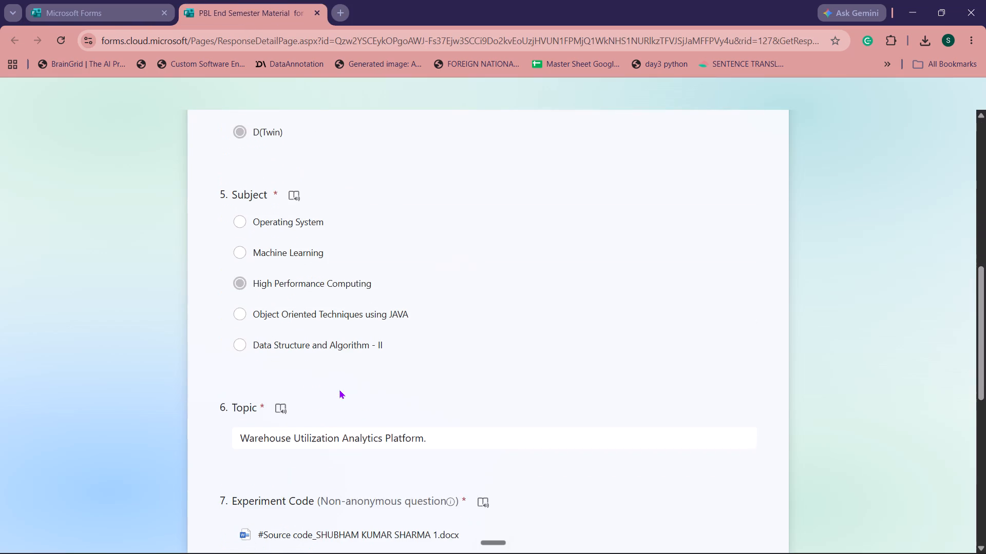
{"action": "scroll", "coordinate": [339, 389], "scroll_direction": "down", "scroll_amount": 1}
{"action": "left_click", "coordinate": [318, 13]}
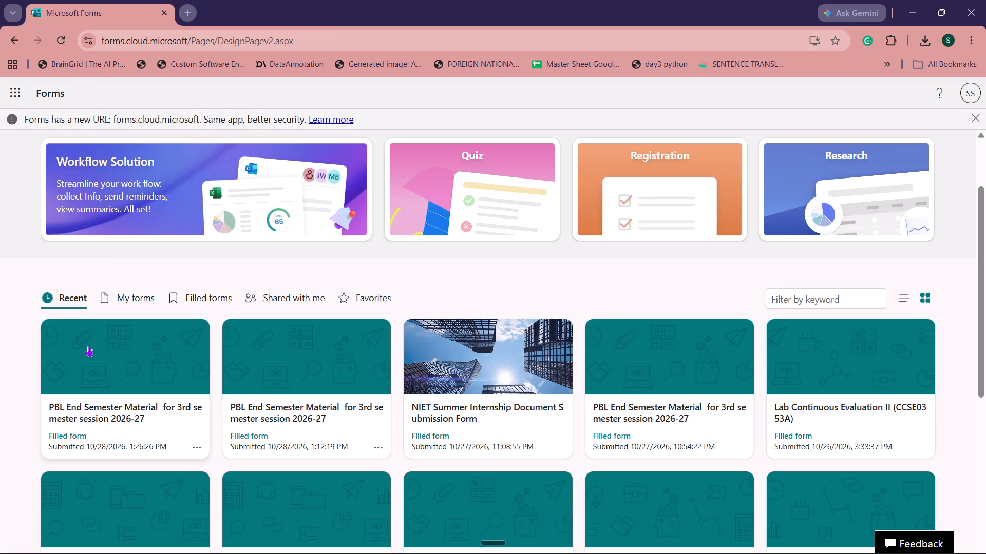
{"action": "left_click", "coordinate": [83, 367]}
{"action": "scroll", "coordinate": [332, 482], "scroll_direction": "down", "scroll_amount": 3}
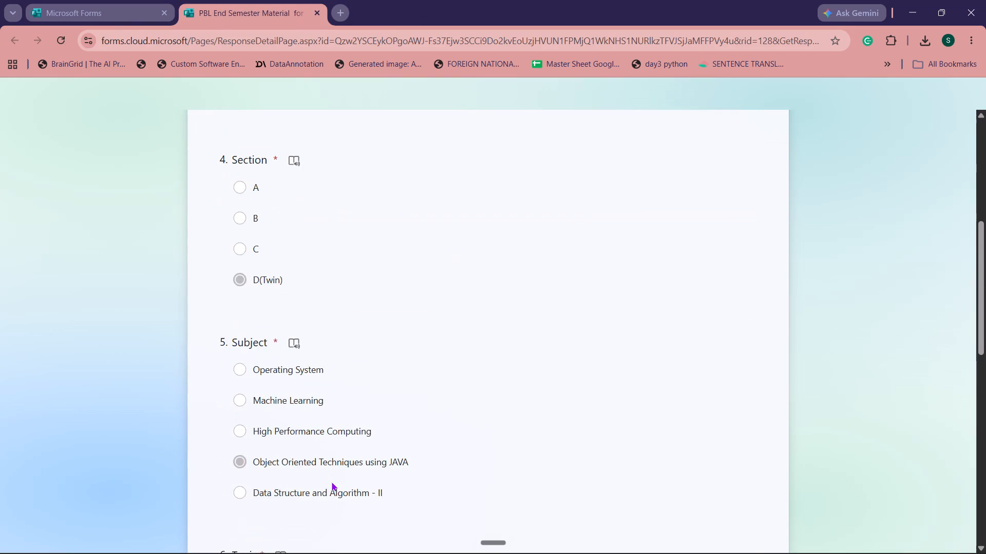
{"action": "scroll", "coordinate": [332, 482], "scroll_direction": "down", "scroll_amount": 1}
{"action": "left_click", "coordinate": [317, 10]}
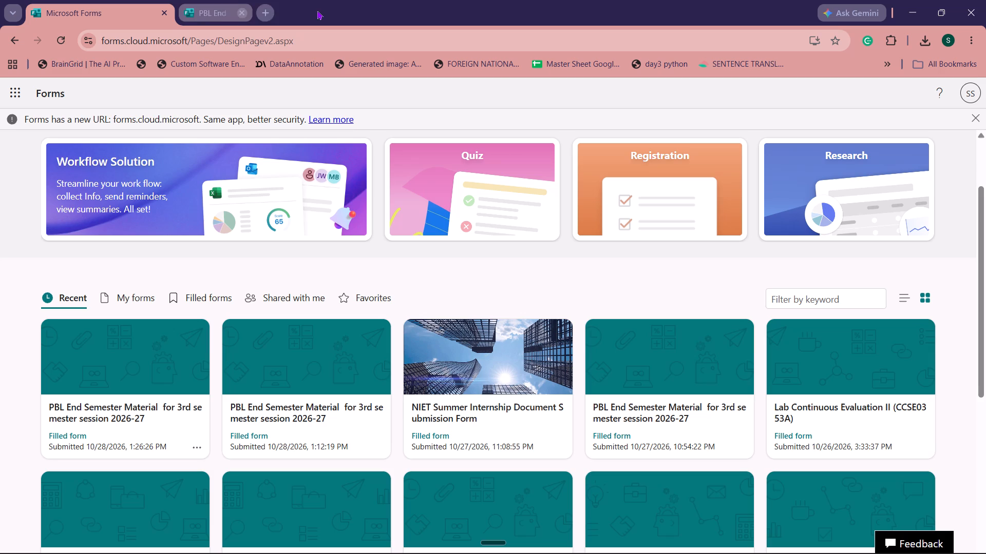
Close the browser window and bring up the computer's power options.
{"action": "left_click", "coordinate": [985, 1]}
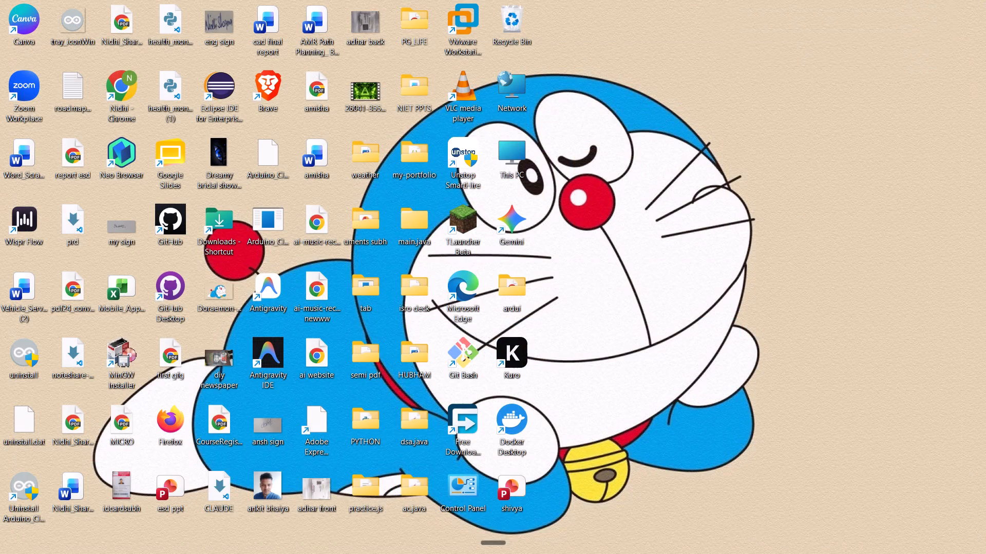
{"action": "left_click", "coordinate": [266, 545]}
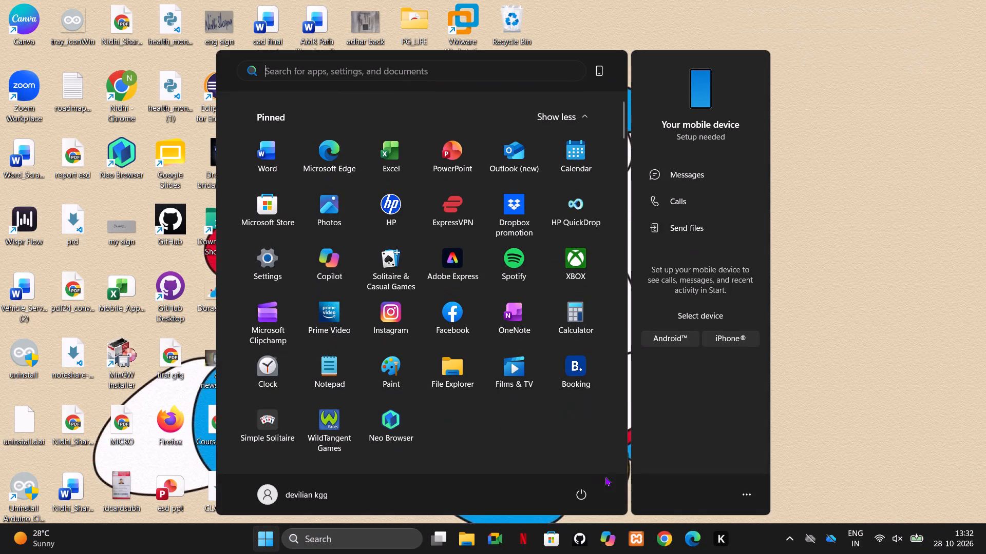
{"action": "left_click", "coordinate": [581, 496]}
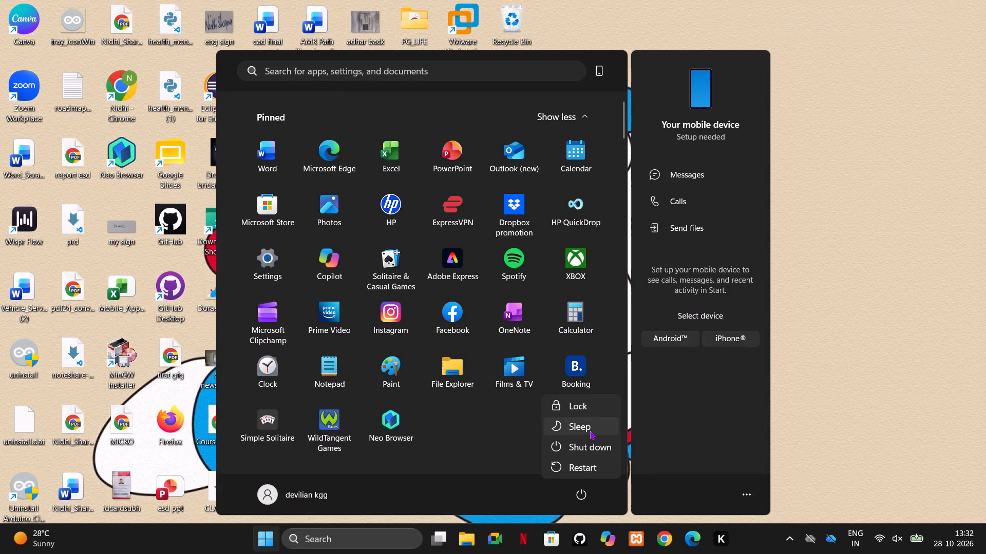
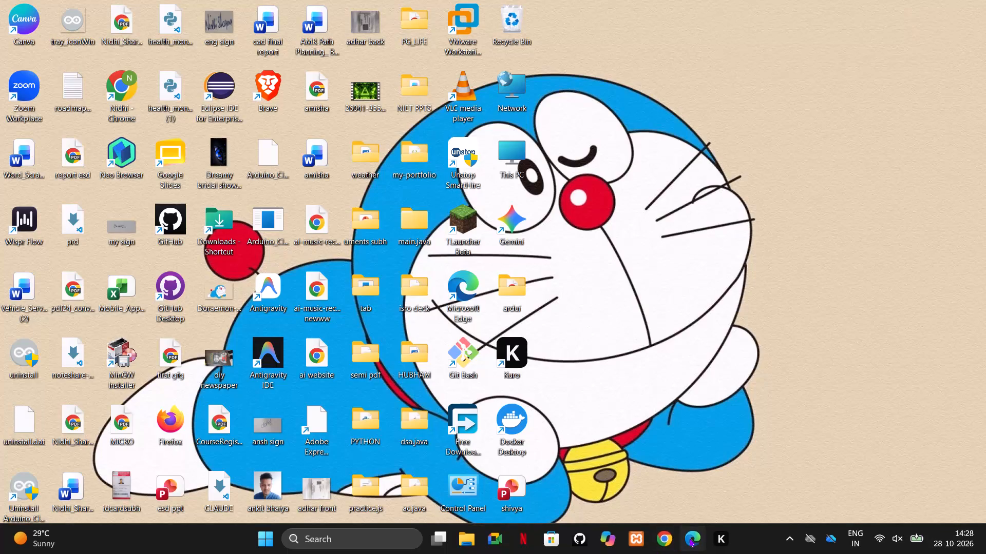
Open a new Chrome window and go to the learn.niet.co.in site.
{"action": "left_click", "coordinate": [667, 539]}
{"action": "type", "text": "learn"}
{"action": "key", "text": "Return"}
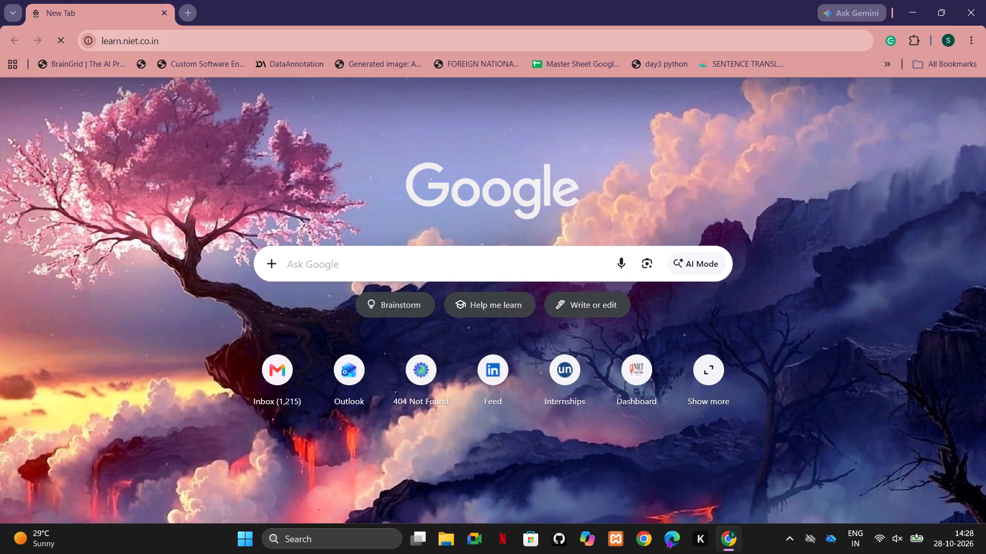